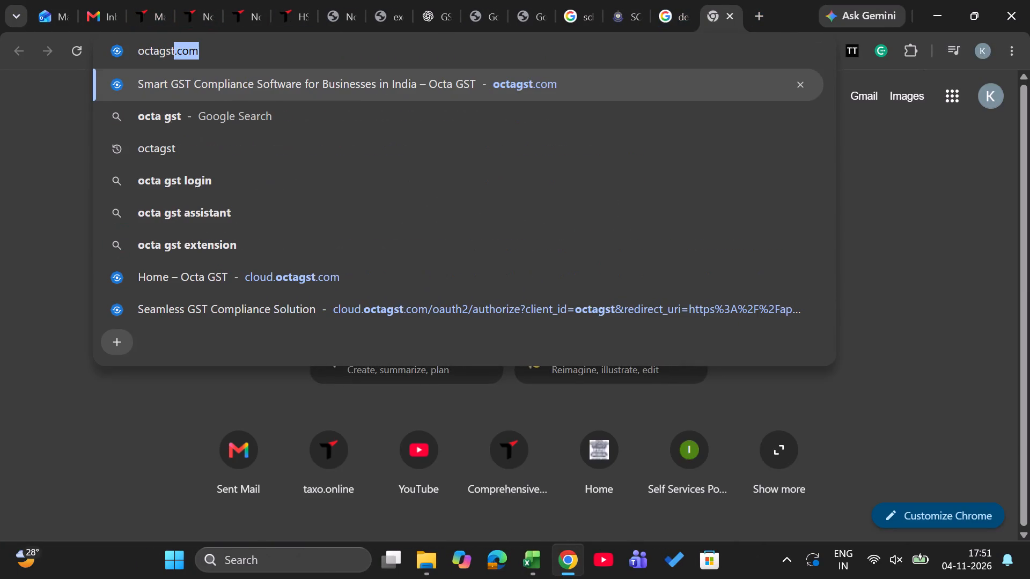
Go to octagst.com, enter the account's home page and open the old version of the OCTA app for APRA & Associates LLP.
key(Right)
key(Return)
click(957, 97)
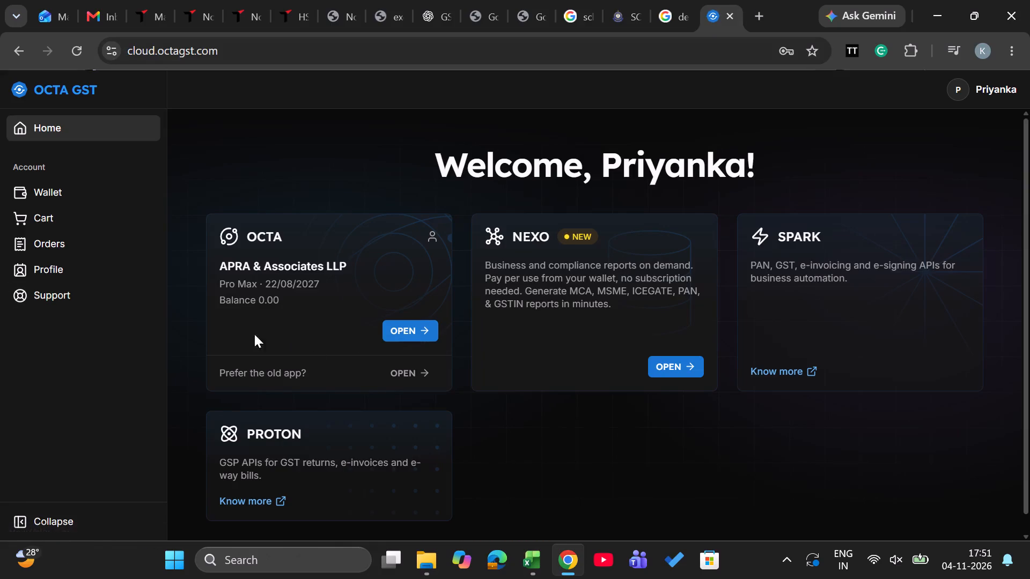
click(303, 370)
click(394, 367)
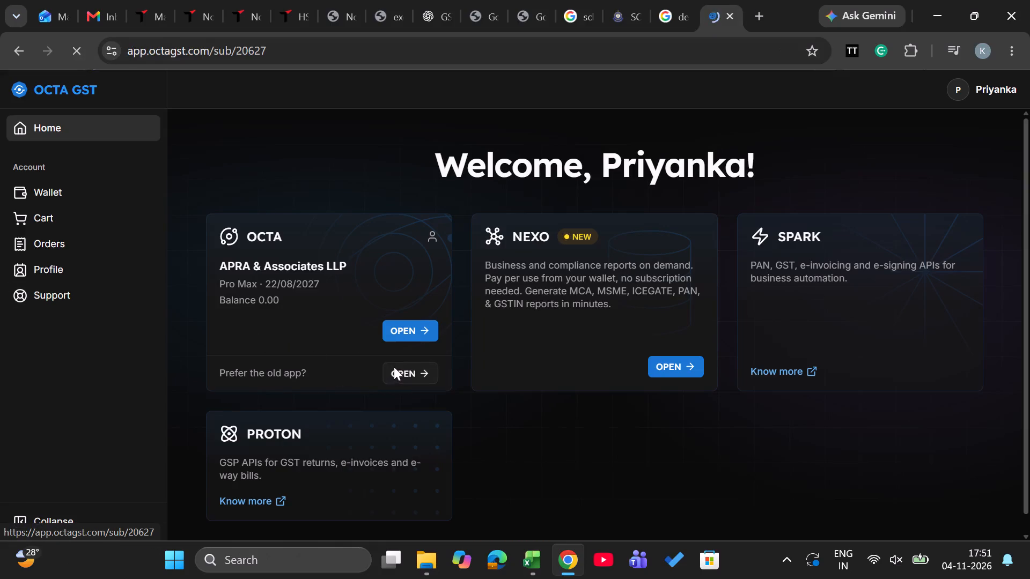
Recheck the account's already active session repeatedly to try to get into the old OCTA app.
click(550, 448)
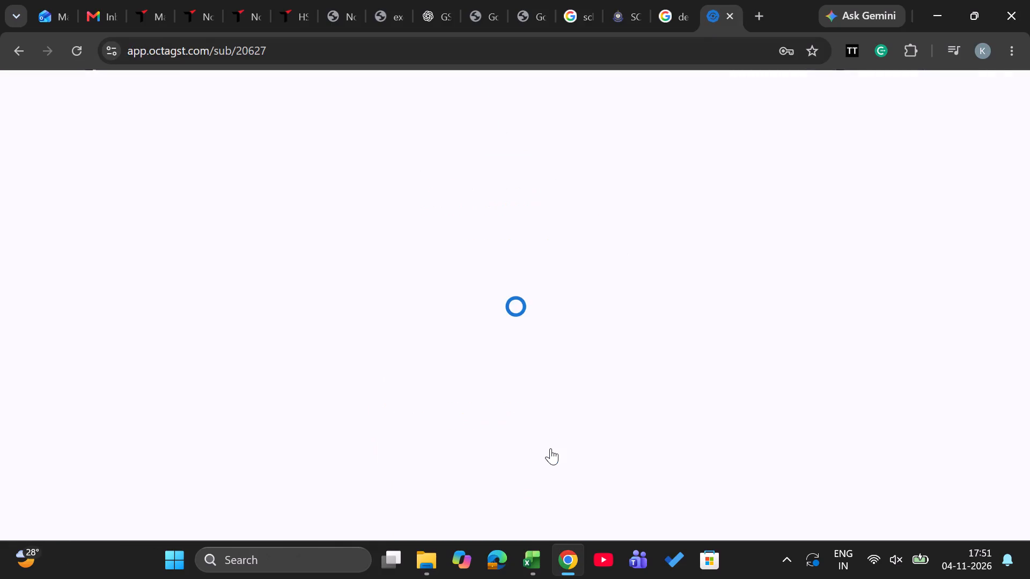
triple_click(550, 448)
triple_click(550, 448)
triple_click(550, 448)
triple_click(550, 448)
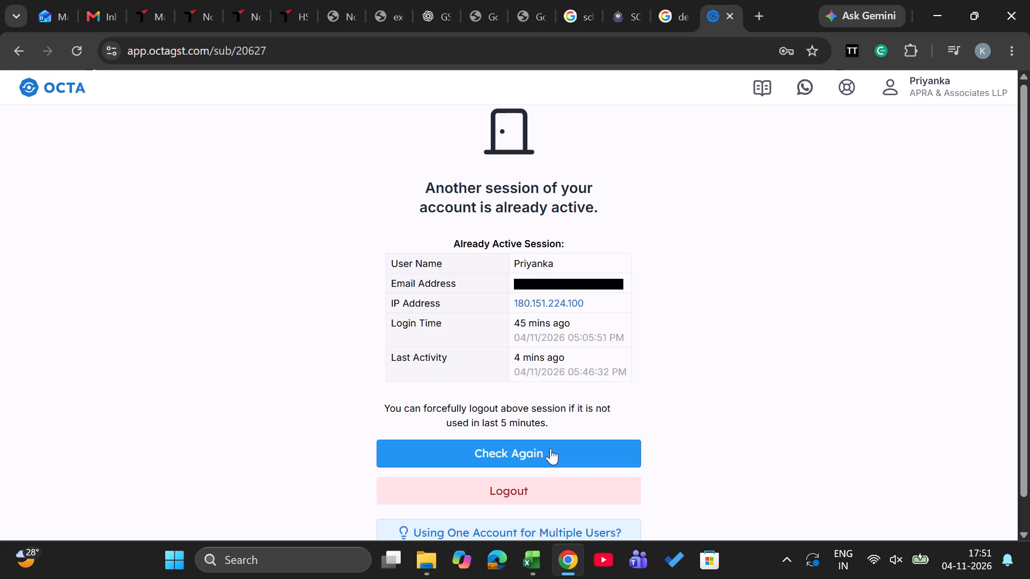
Check again whether the other account session is still active to reach the company list.
click(550, 448)
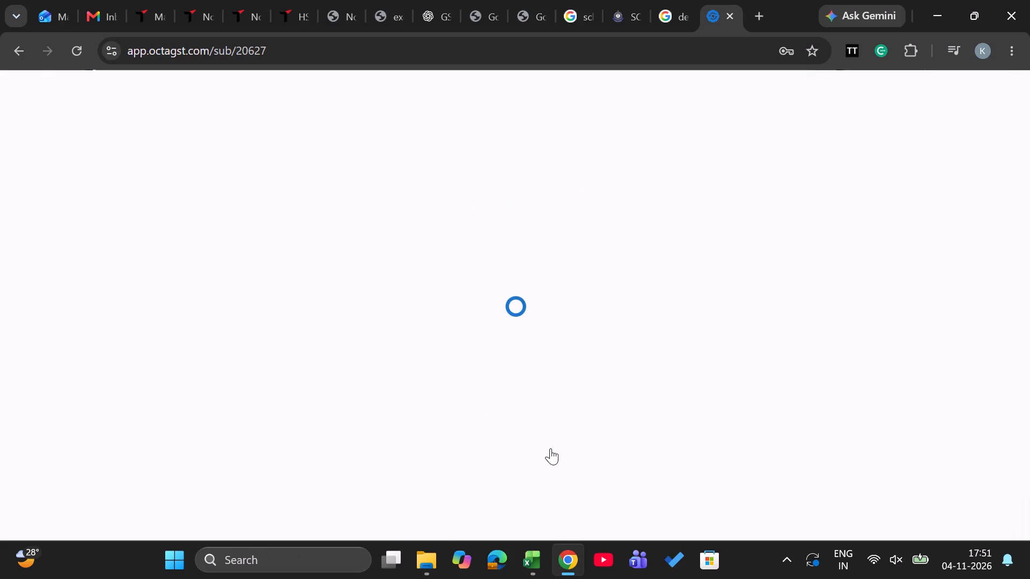
click(550, 448)
Log in to the government portal for the Uttar Pradesh TDS registration of Hindustan Urvarak & Rasayan Limited, completing the captcha.
scroll(334, 374, down, 4)
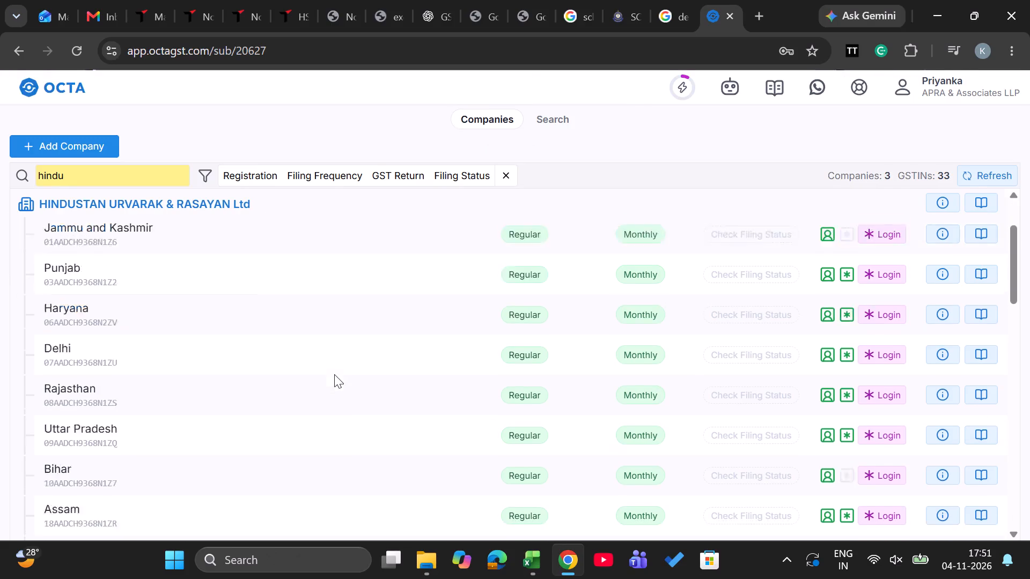
scroll(334, 374, down, 4)
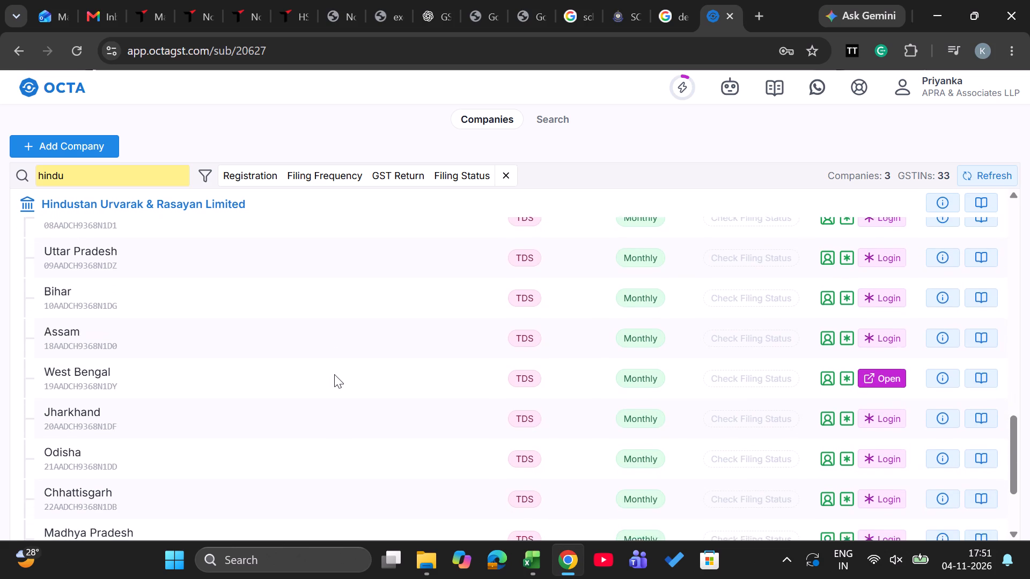
scroll(334, 374, down, 1)
click(878, 298)
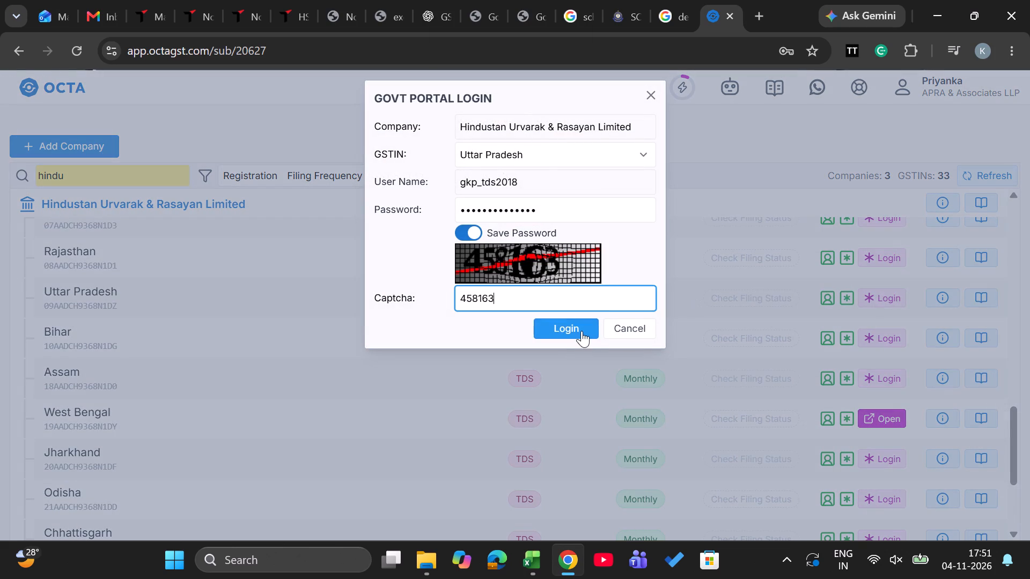
click(582, 331)
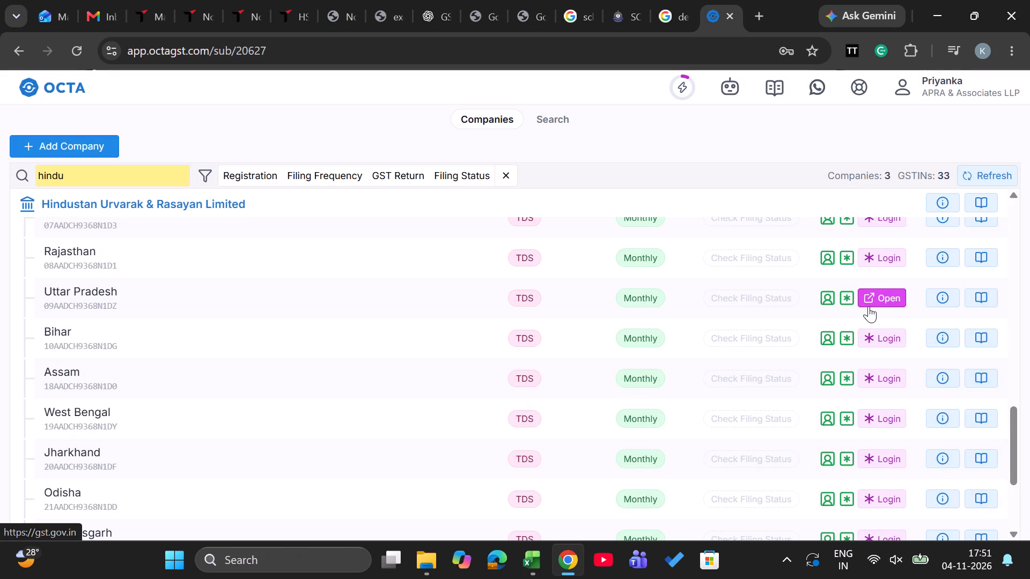
Open the GST portal for the Uttar Pradesh registration, dismissing the announcement banner, and go to the Returns Dashboard.
click(869, 303)
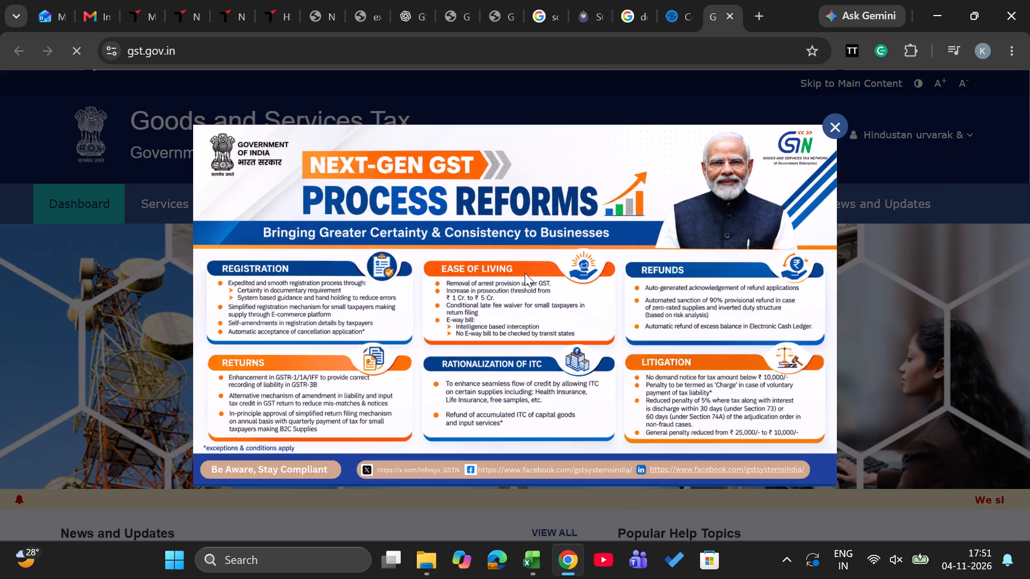
click(835, 122)
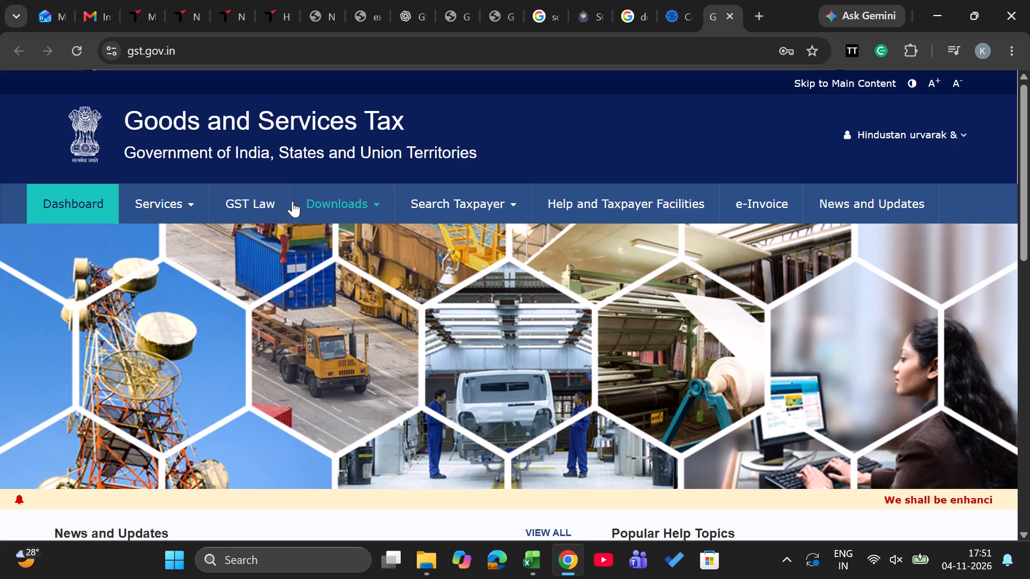
click(190, 201)
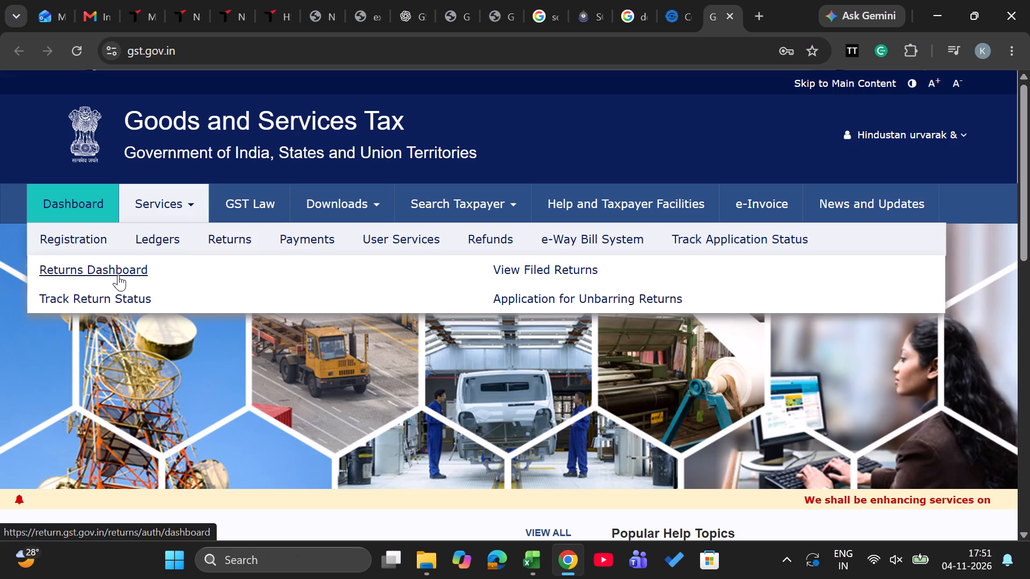
click(118, 274)
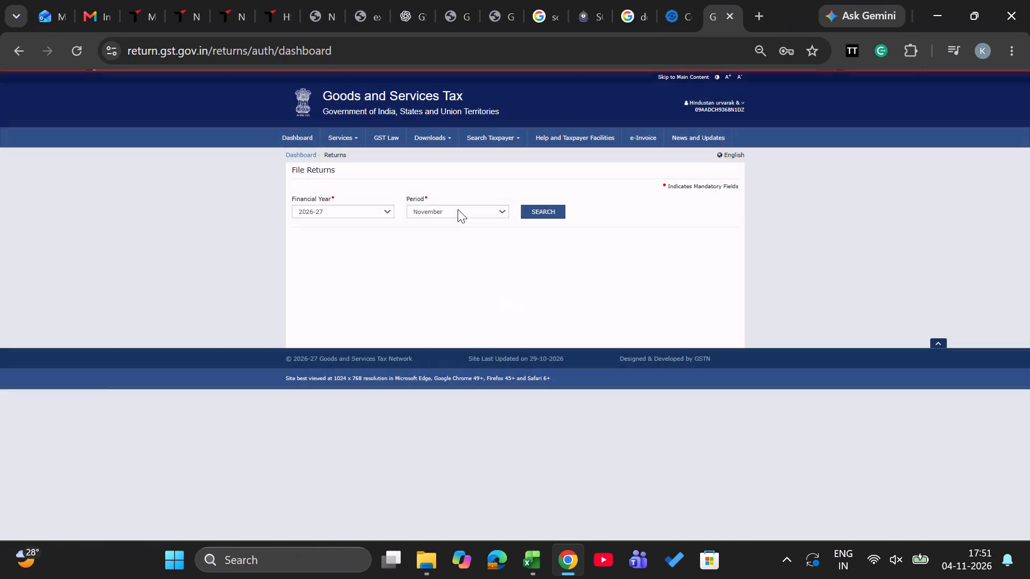
Search the returns for the October period and open the GSTR-7 Return for Tax Deducted at Source.
click(458, 209)
click(458, 209)
click(458, 209)
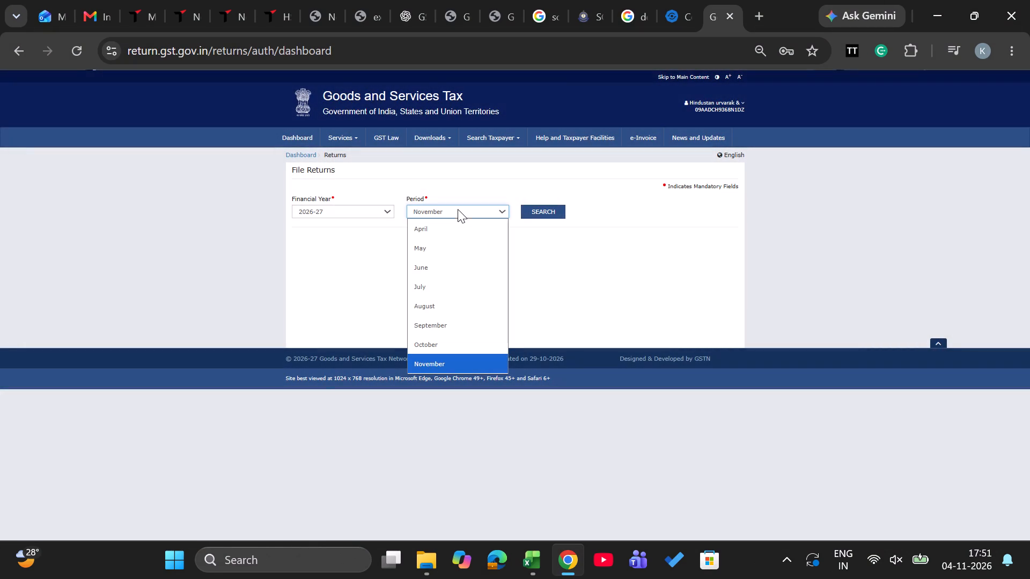
click(473, 338)
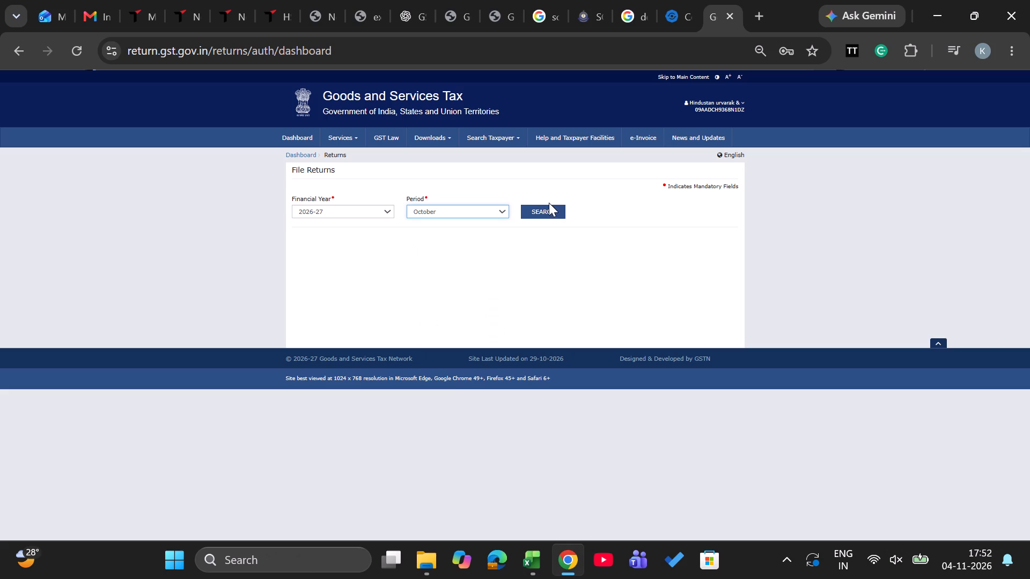
click(549, 214)
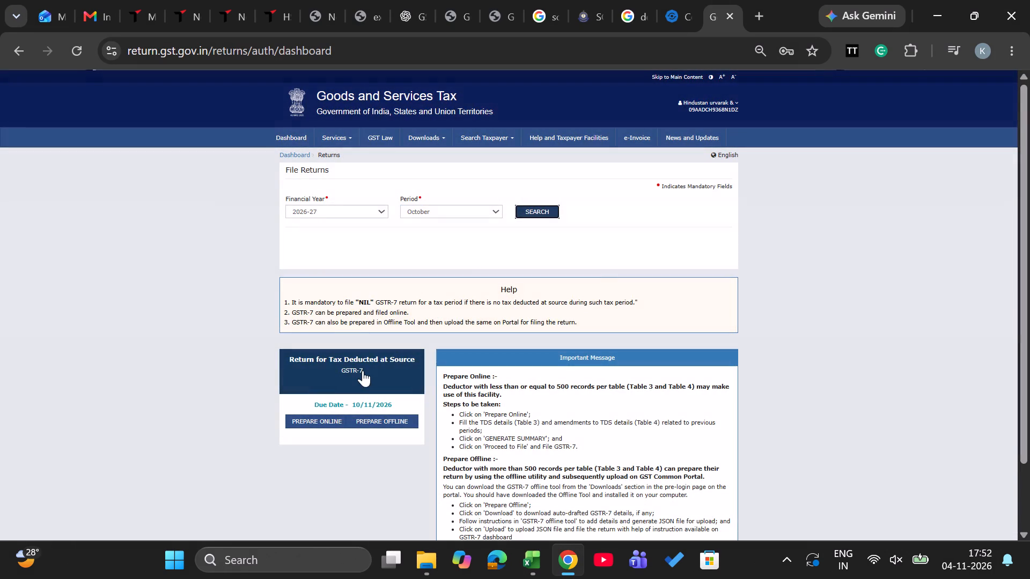
click(344, 376)
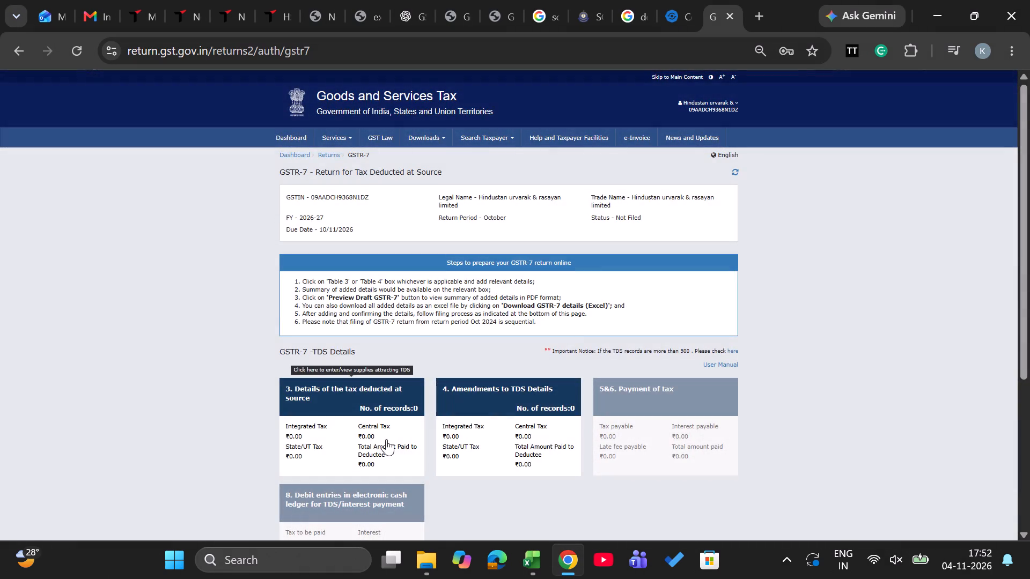
Generate the summary for the October GSTR-7 return and refresh the return's details.
scroll(386, 439, down, 3)
click(627, 470)
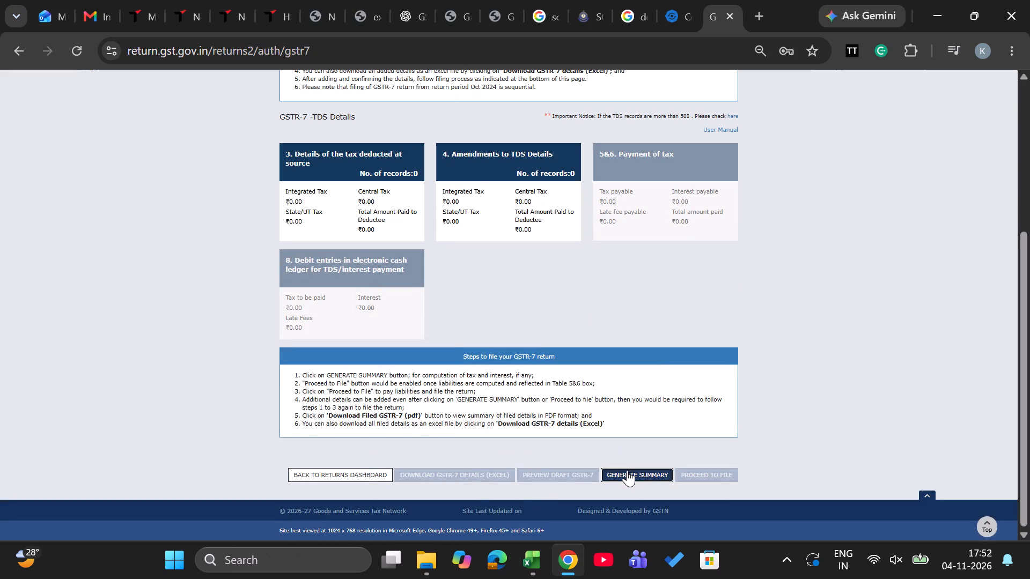
click(735, 172)
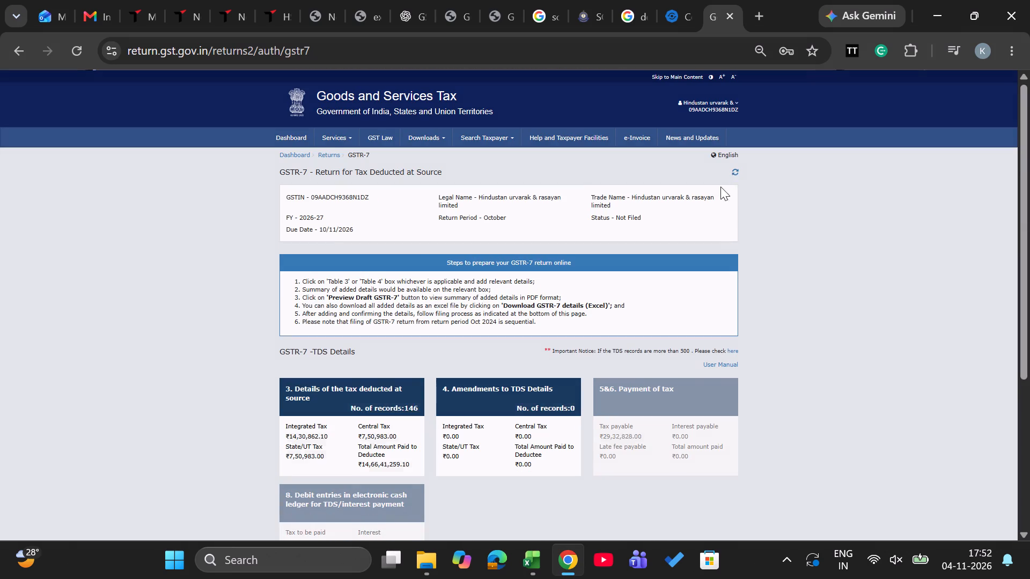
scroll(598, 313, down, 2)
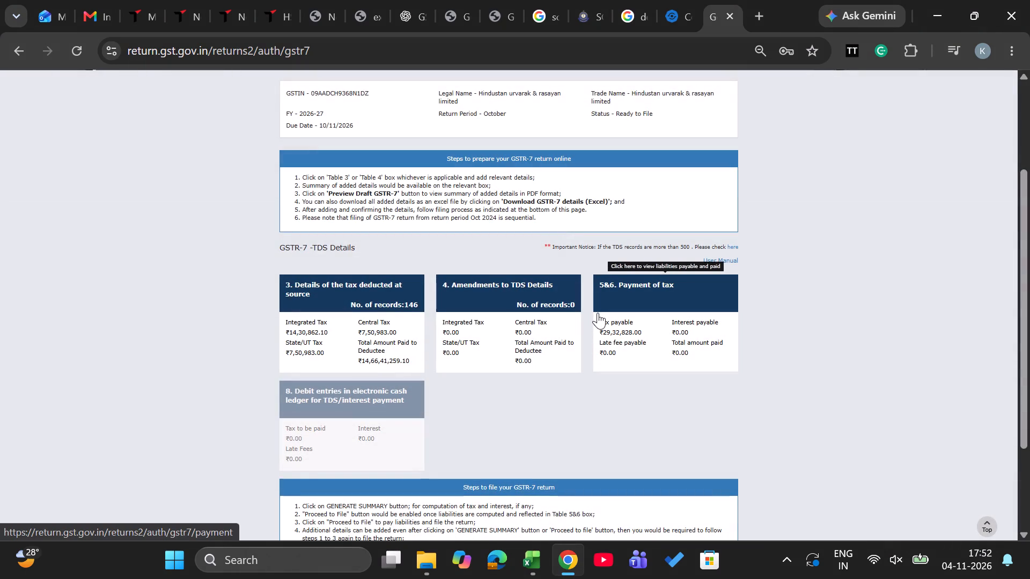
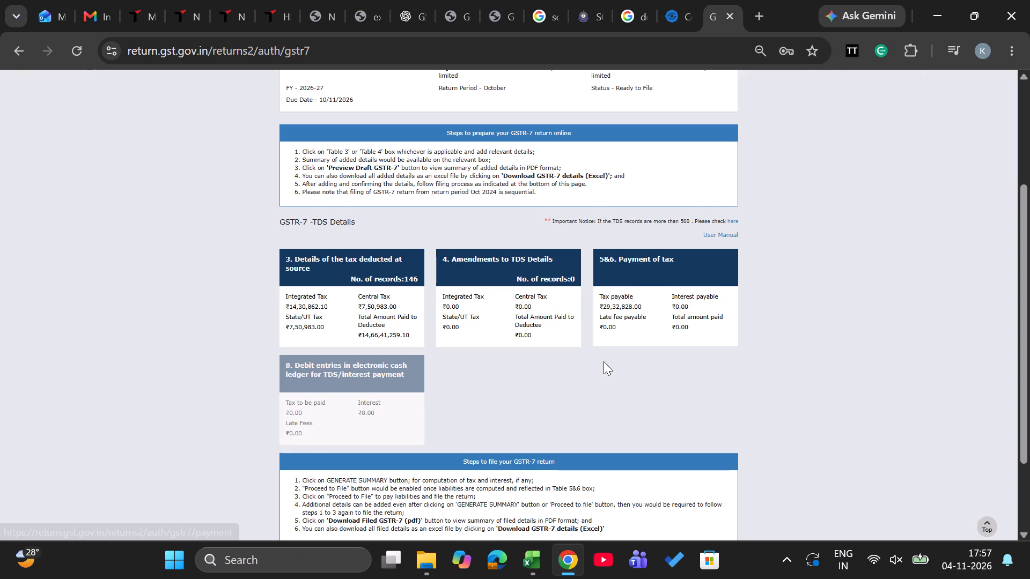
Open Table 3, the details of tax deducted at source, and review the processed invoices of Aaspire Polysacks Private Limited on page 6.
scroll(604, 361, down, 1)
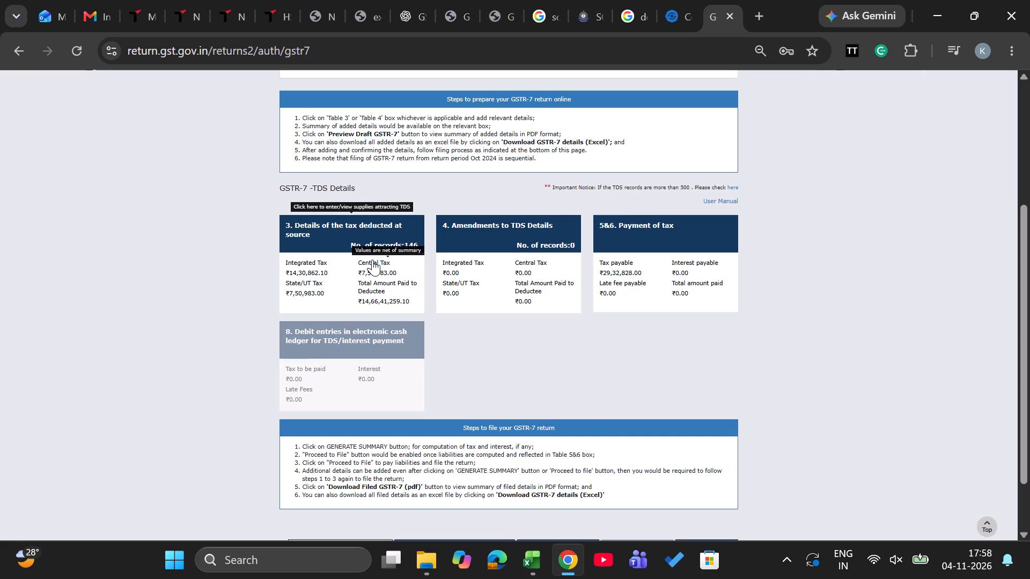
click(372, 259)
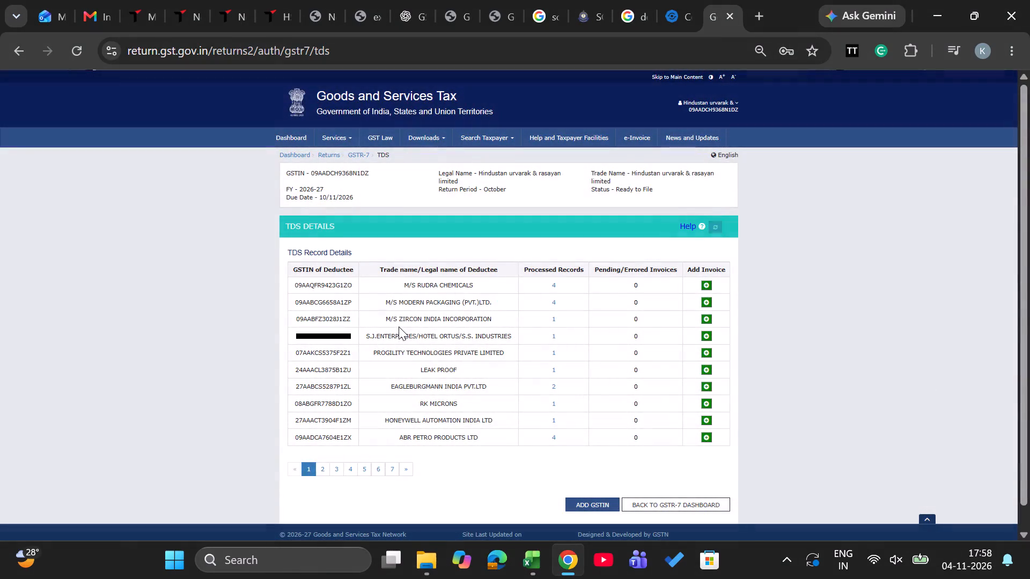
click(325, 470)
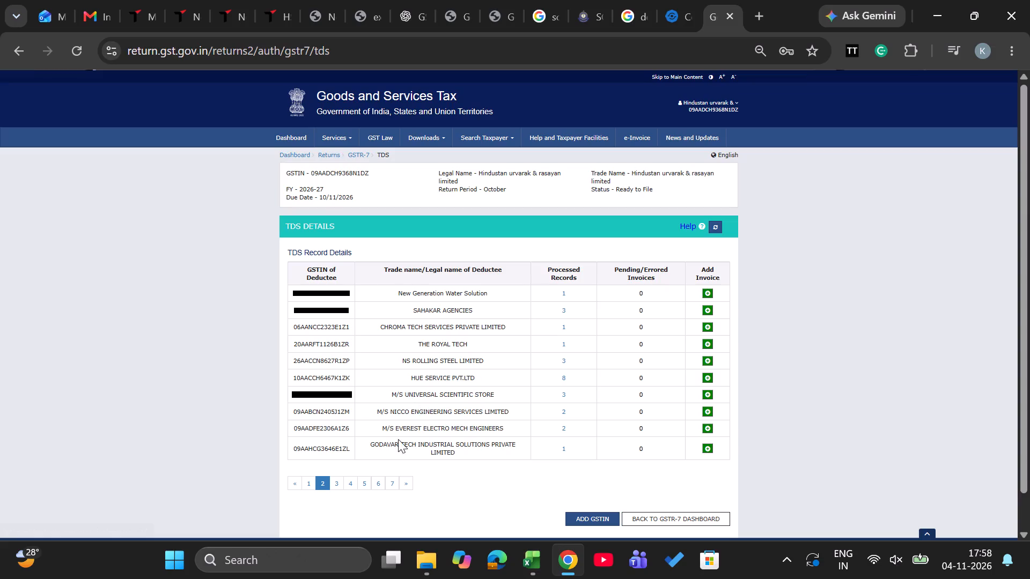
click(336, 480)
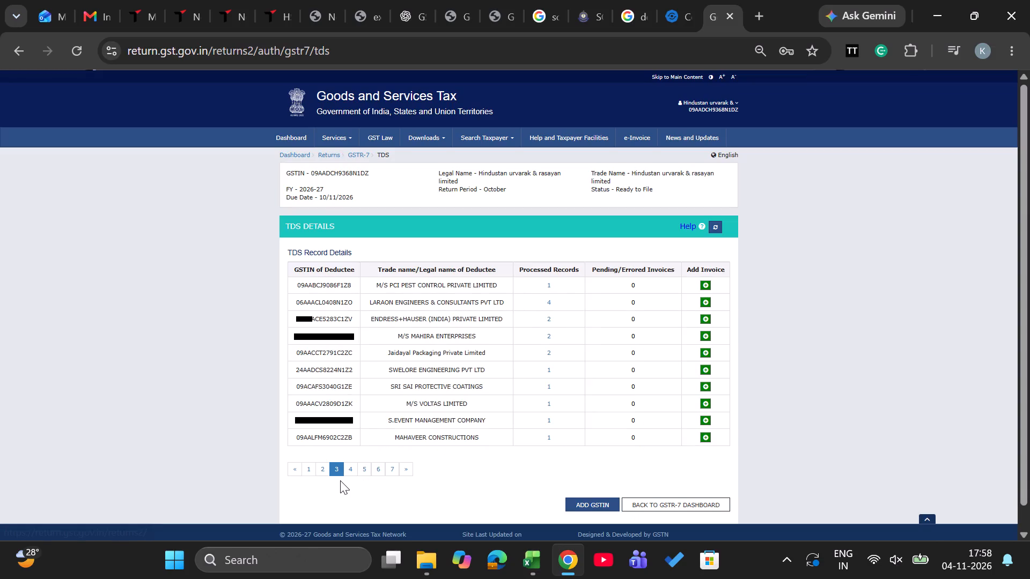
click(354, 470)
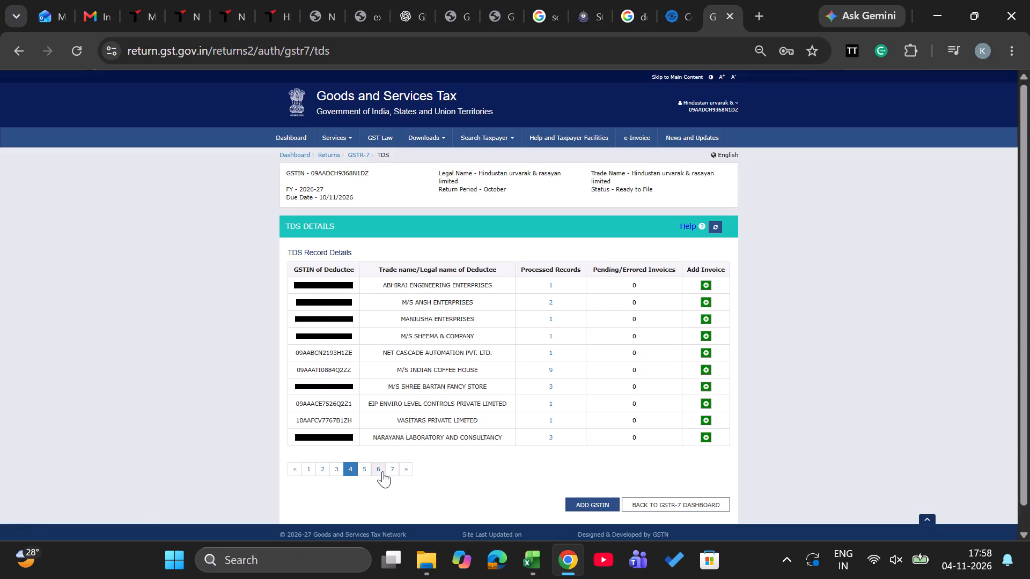
click(367, 472)
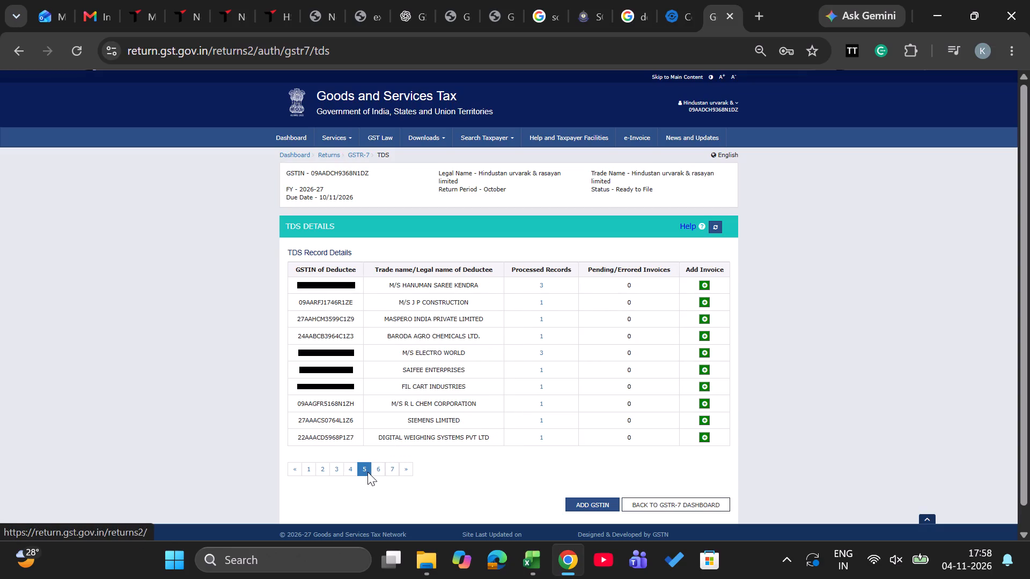
click(375, 470)
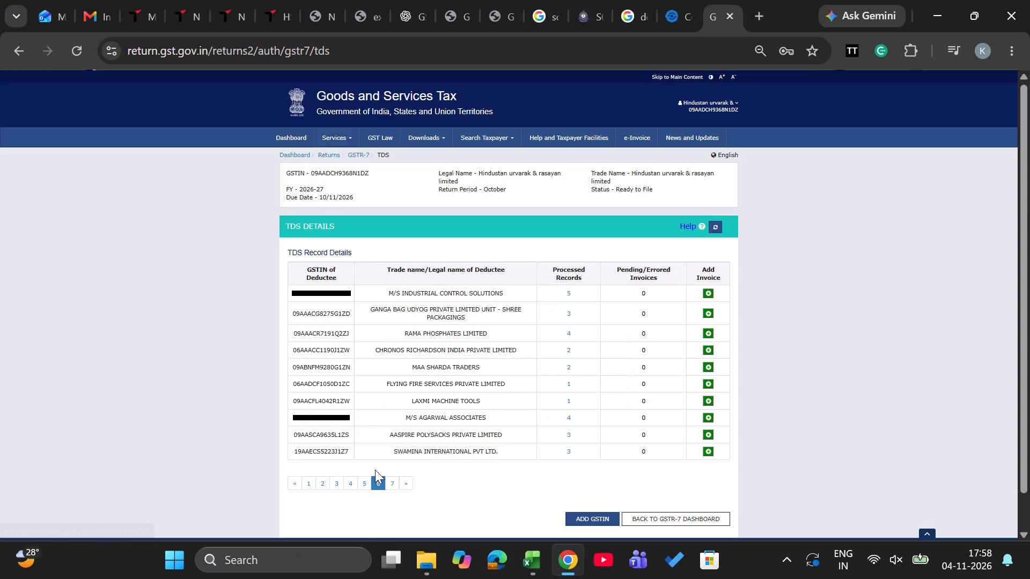
click(567, 436)
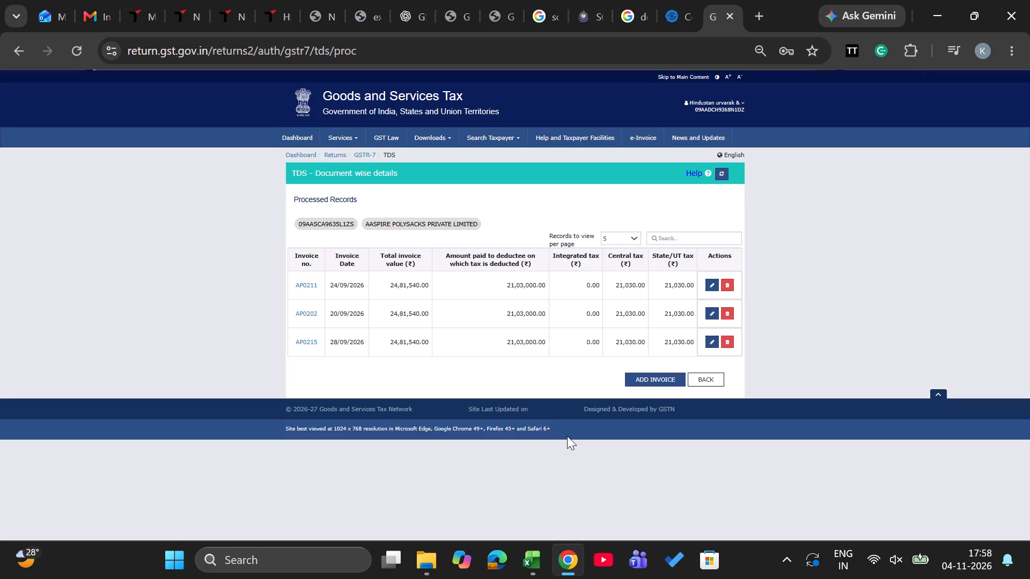
click(712, 379)
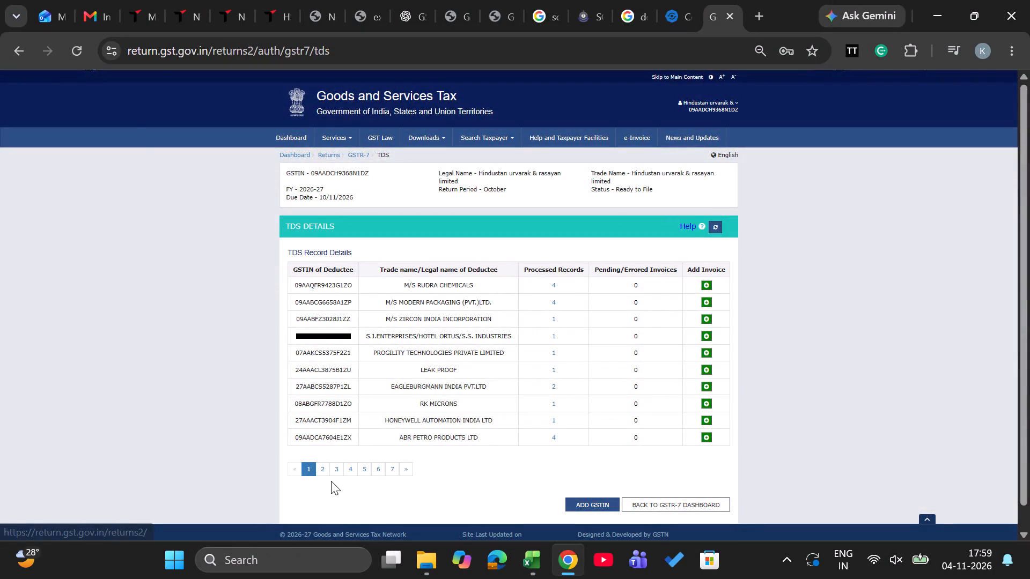
Review the processed invoice record of Abhiraj Engineering Enterprises on page 4 of the TDS records, and return to the deductee list.
click(320, 469)
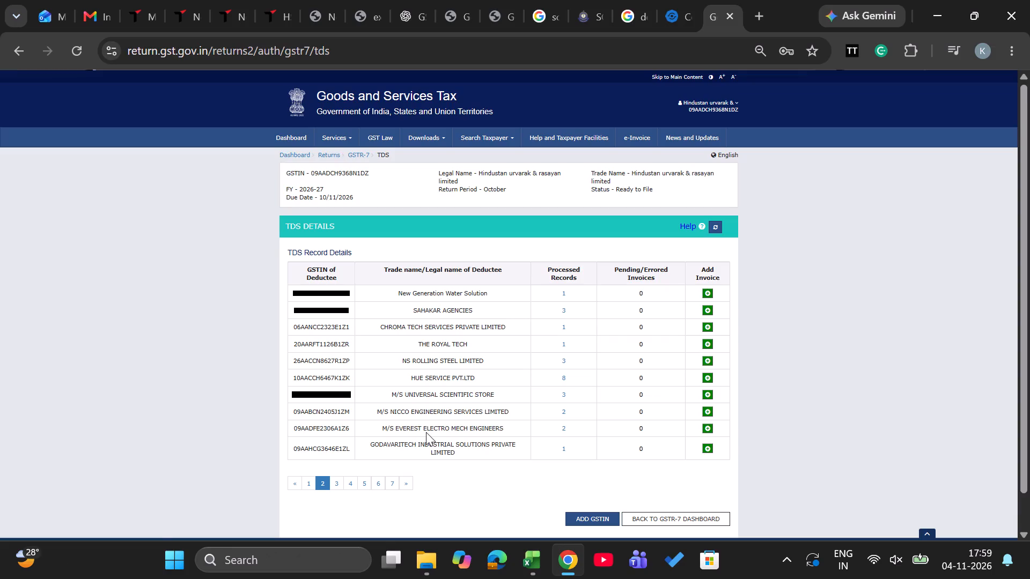
click(341, 486)
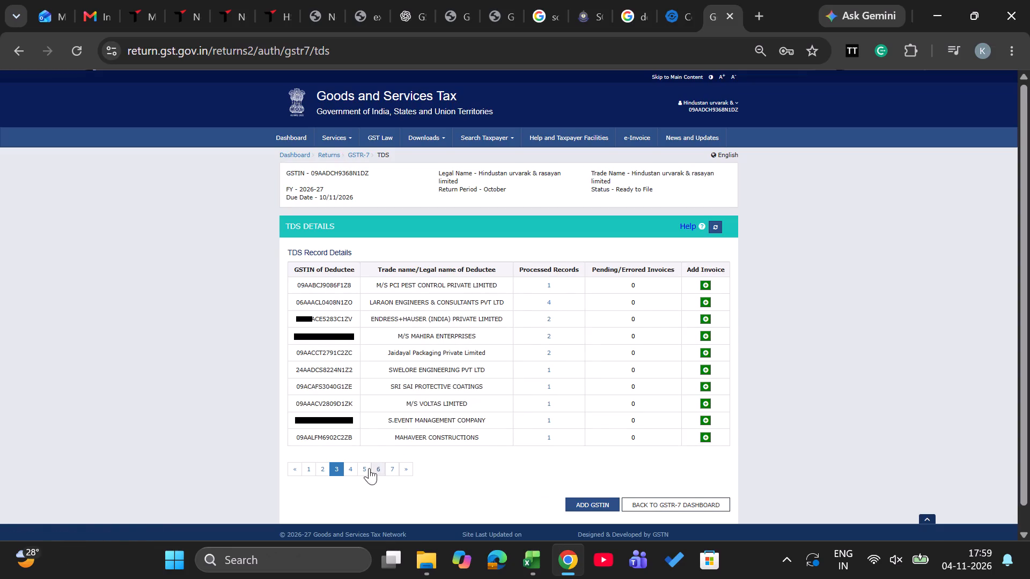
click(349, 471)
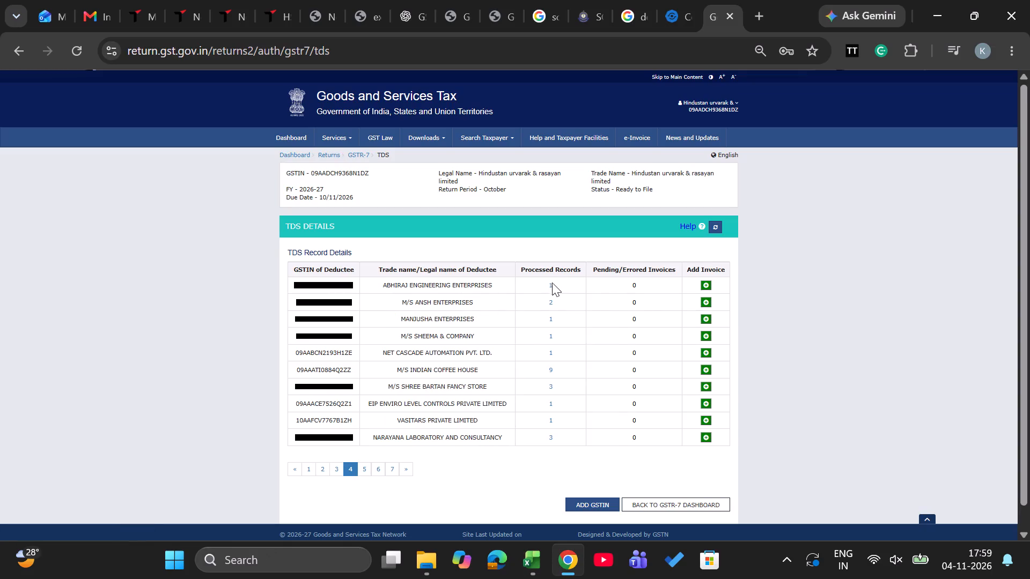
click(550, 285)
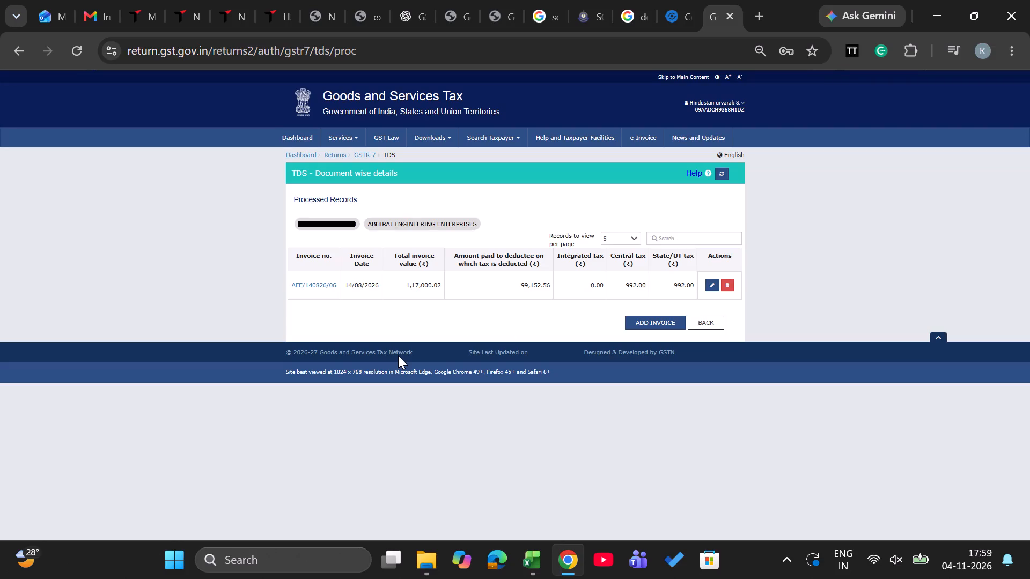
click(707, 318)
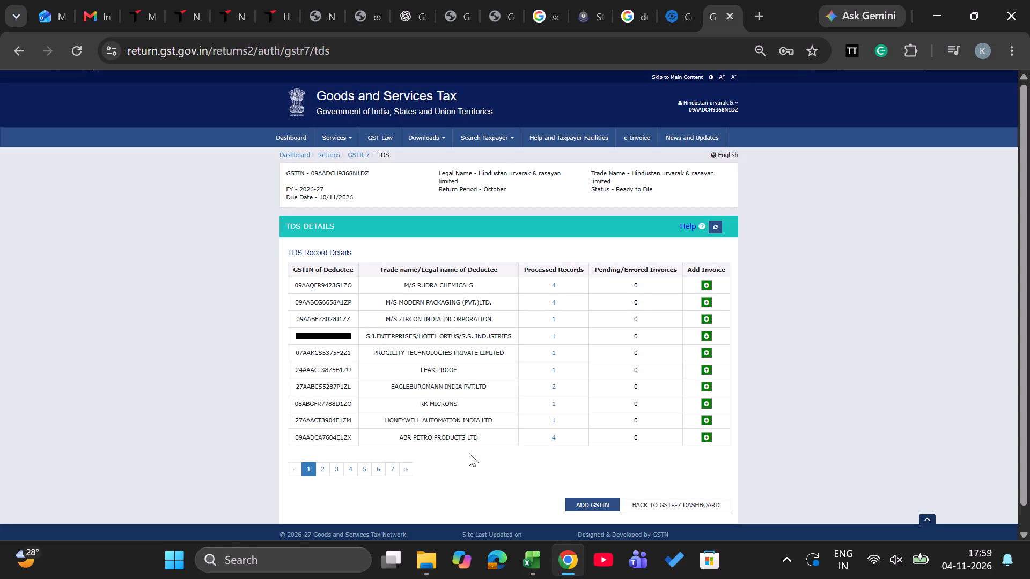
Review the processed invoices of ABR Petro Products Ltd on page 1 of the TDS records, and return to the deductee list.
click(552, 436)
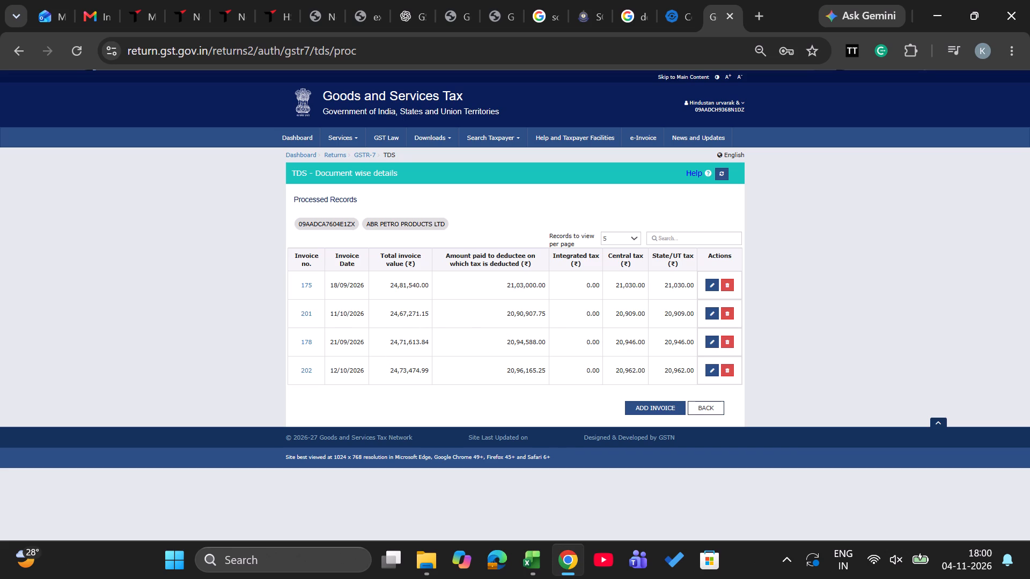
click(708, 411)
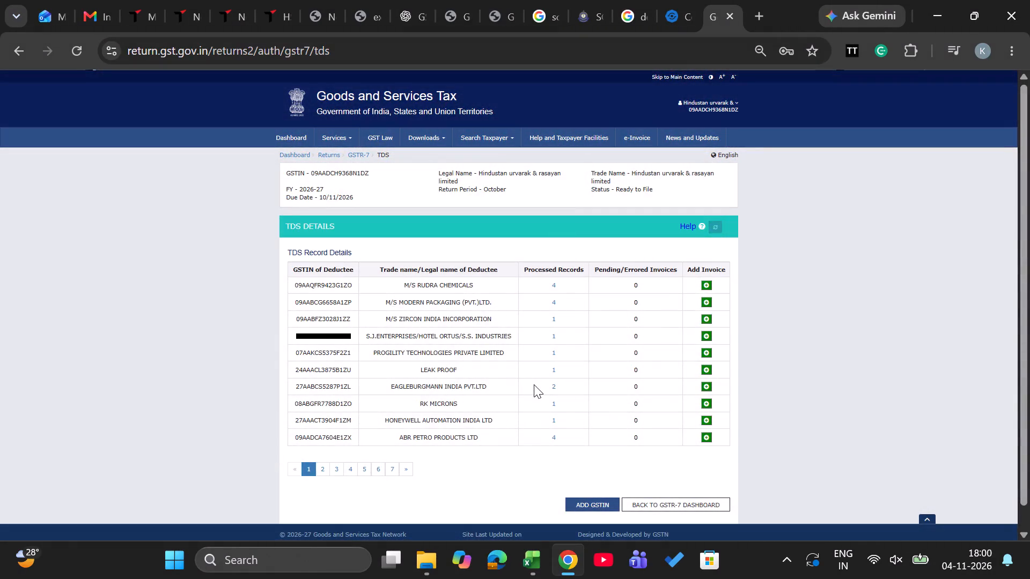
Open the processed invoice records of M/S Agarwal Associates on page 6 of the TDS records.
click(325, 464)
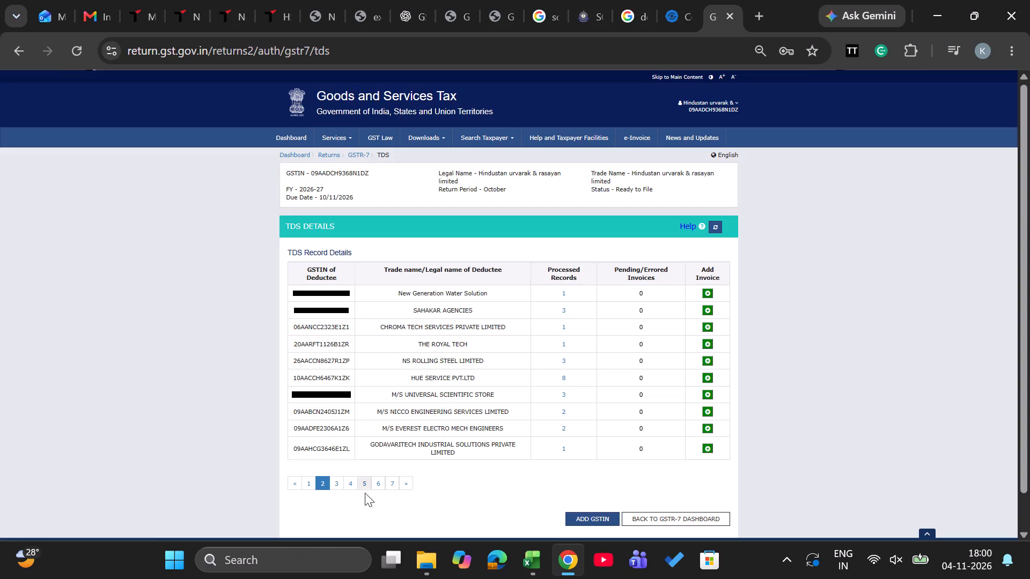
click(338, 483)
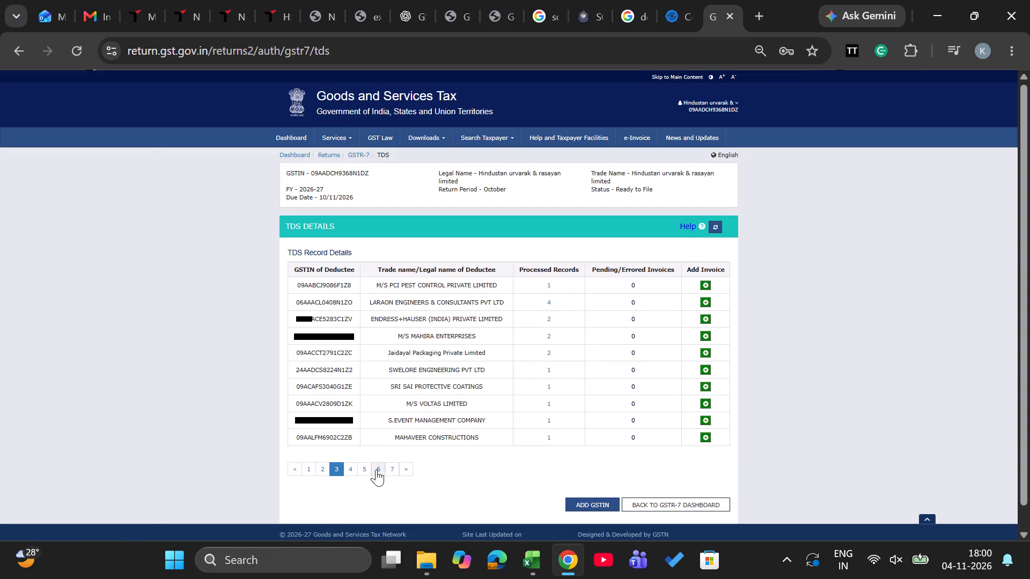
click(352, 467)
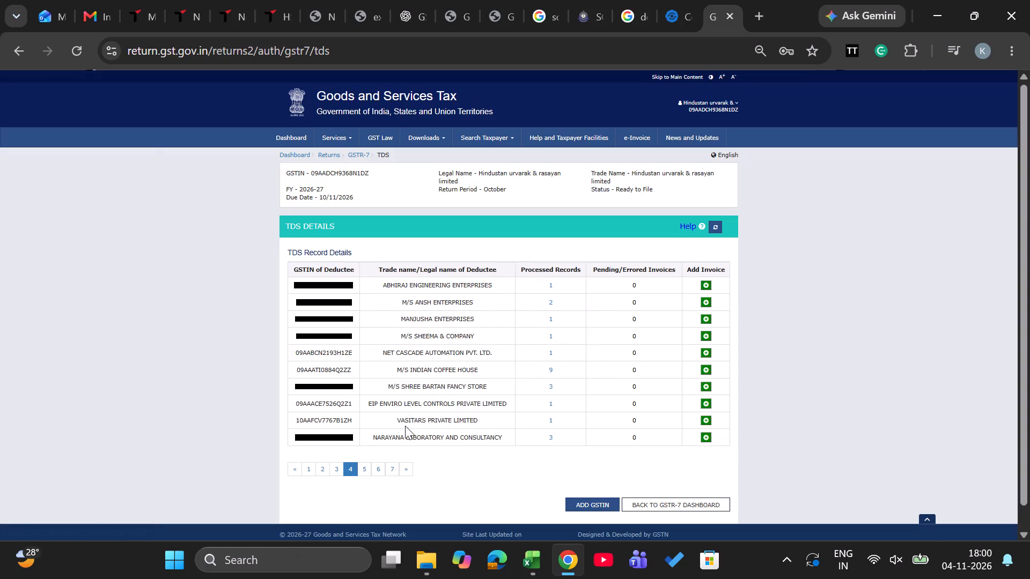
click(369, 467)
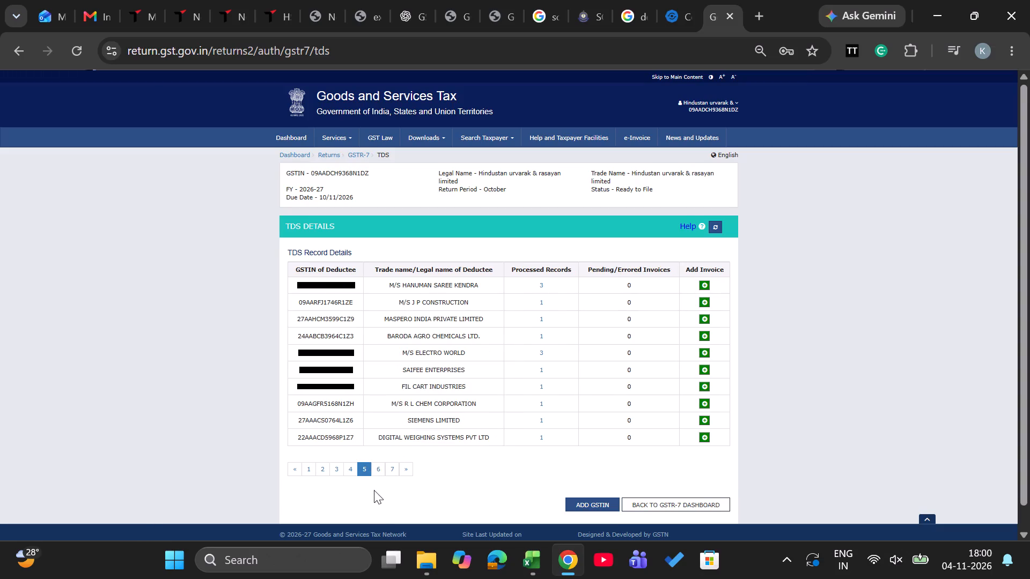
click(376, 469)
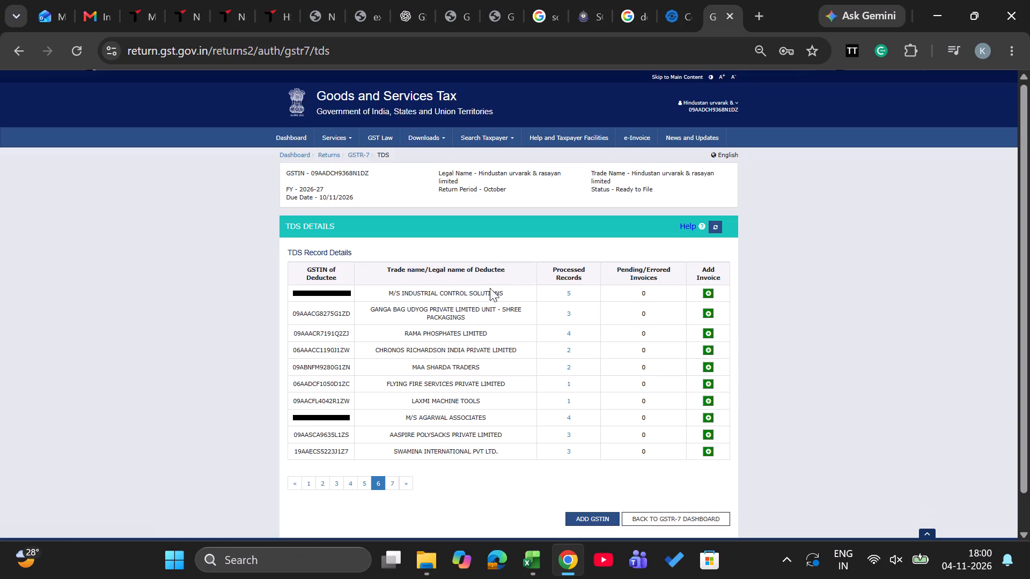
click(568, 416)
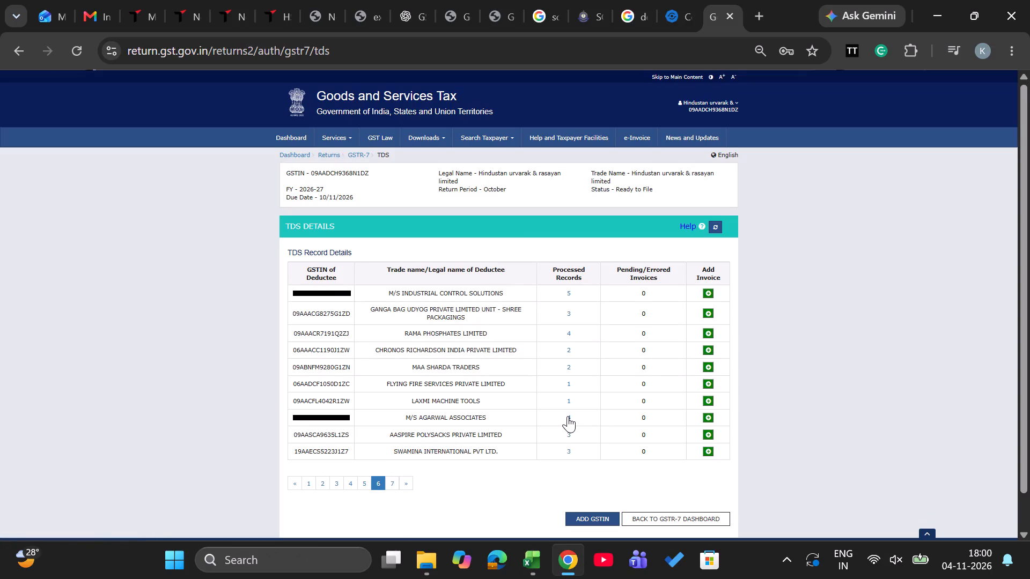
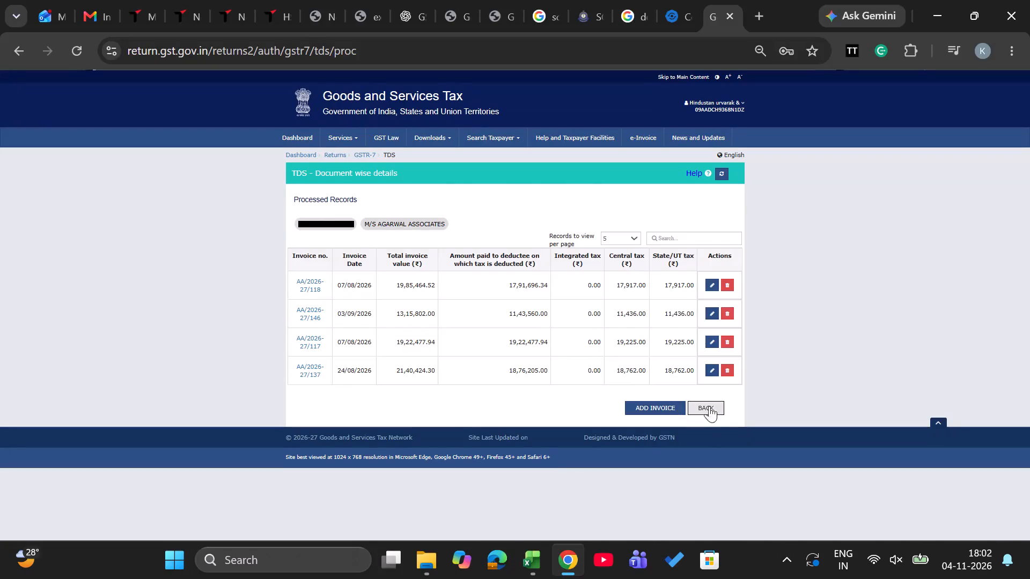
Leave the M/S Agarwal Associates records, review the processed invoices of M/S Ansh Enterprises on page 4, and return to the deductee list.
click(709, 409)
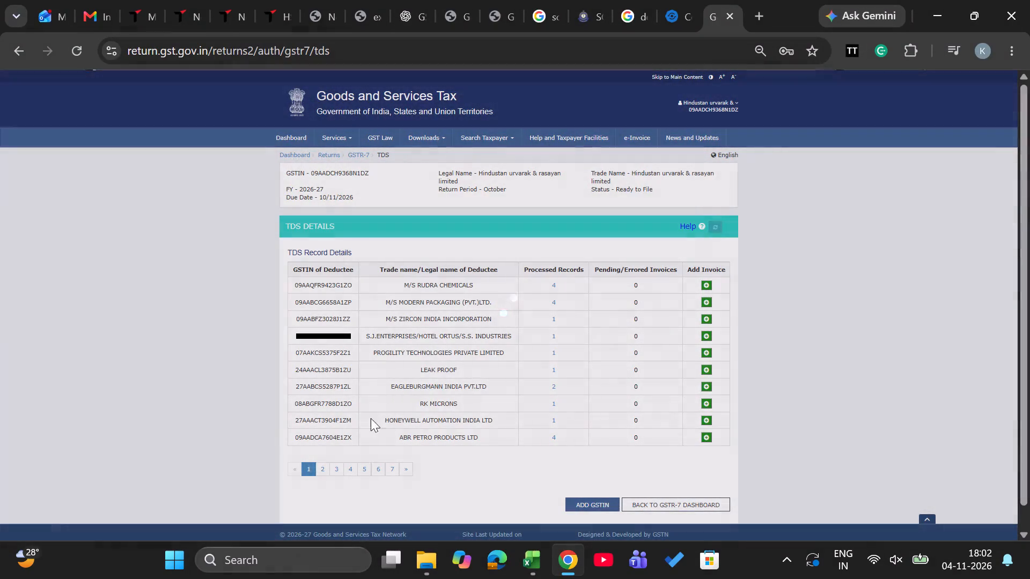
click(320, 467)
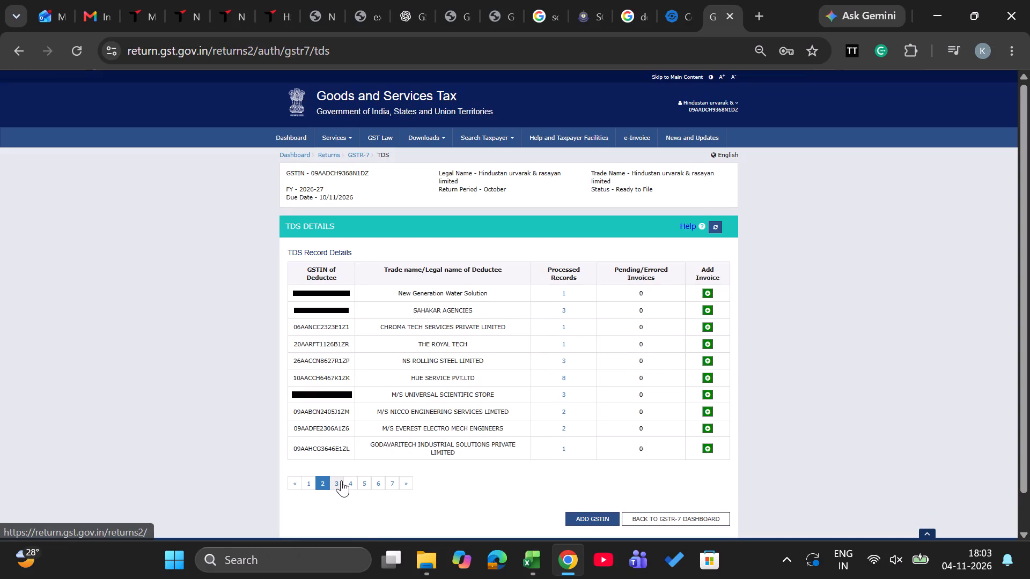
click(341, 480)
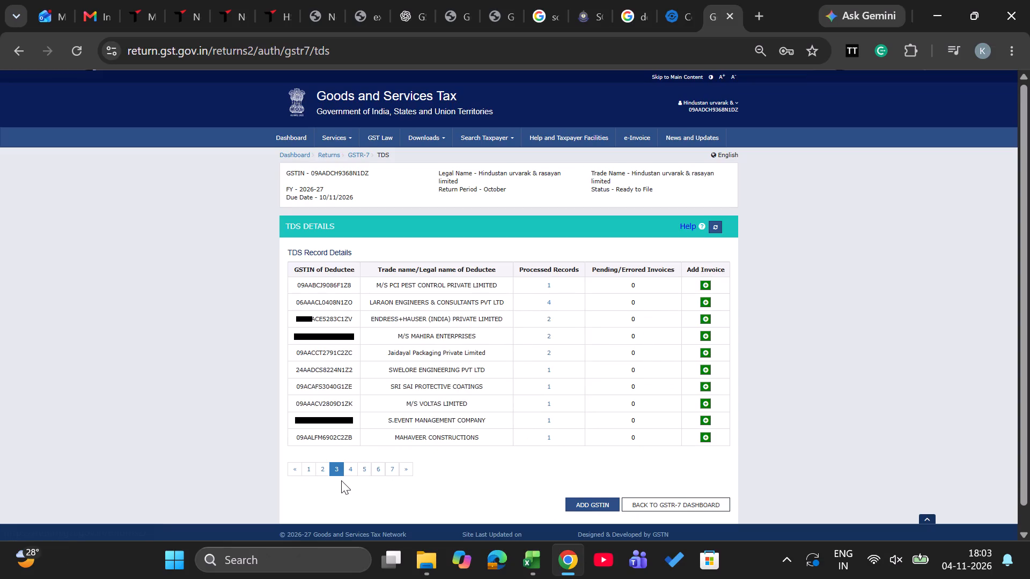
click(357, 477)
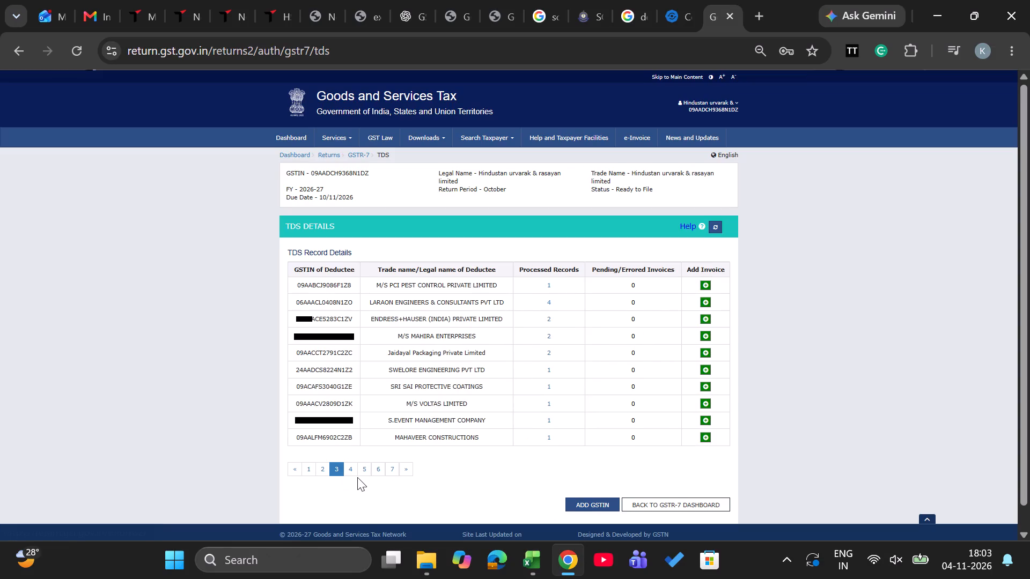
click(355, 469)
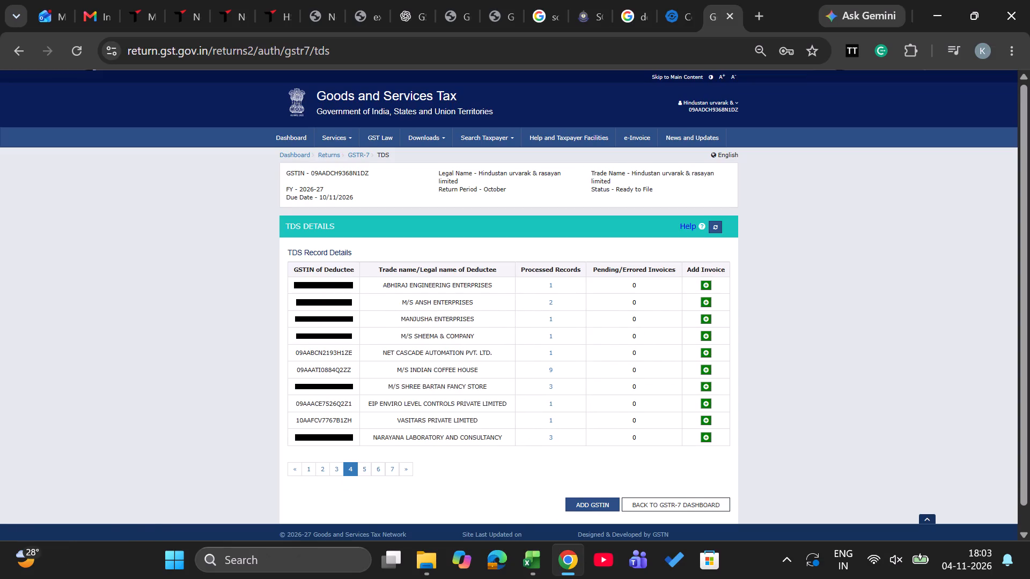
click(549, 301)
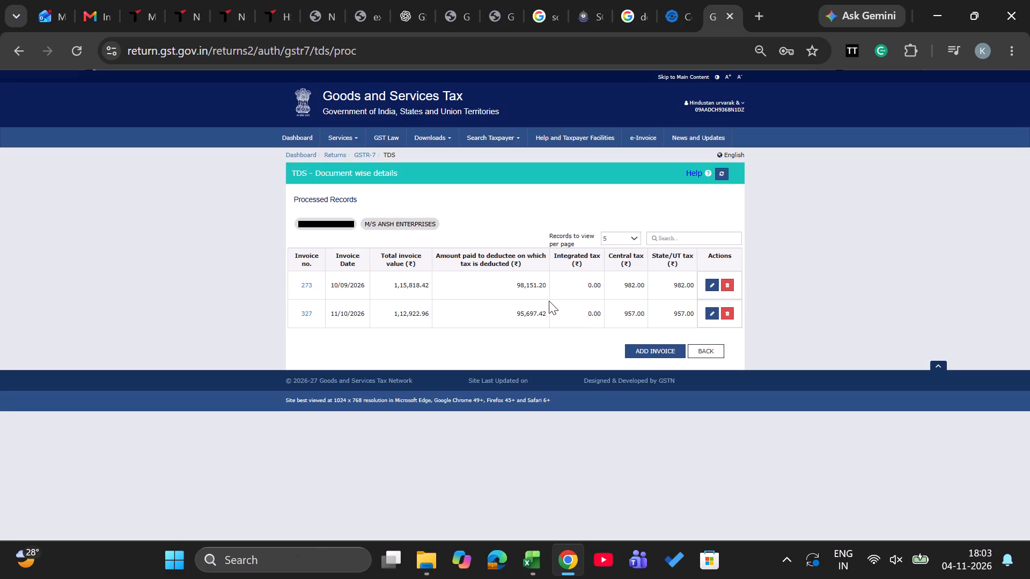
click(723, 353)
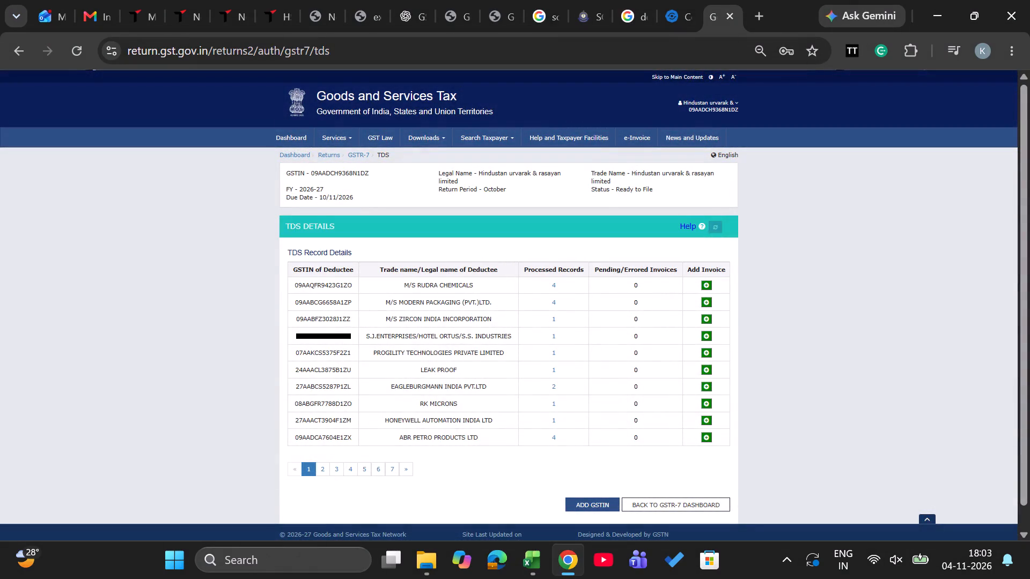
Review the processed invoice record of Baroda Agro Chemicals Ltd. on page 5 of the TDS records, and return to the deductee list.
click(325, 470)
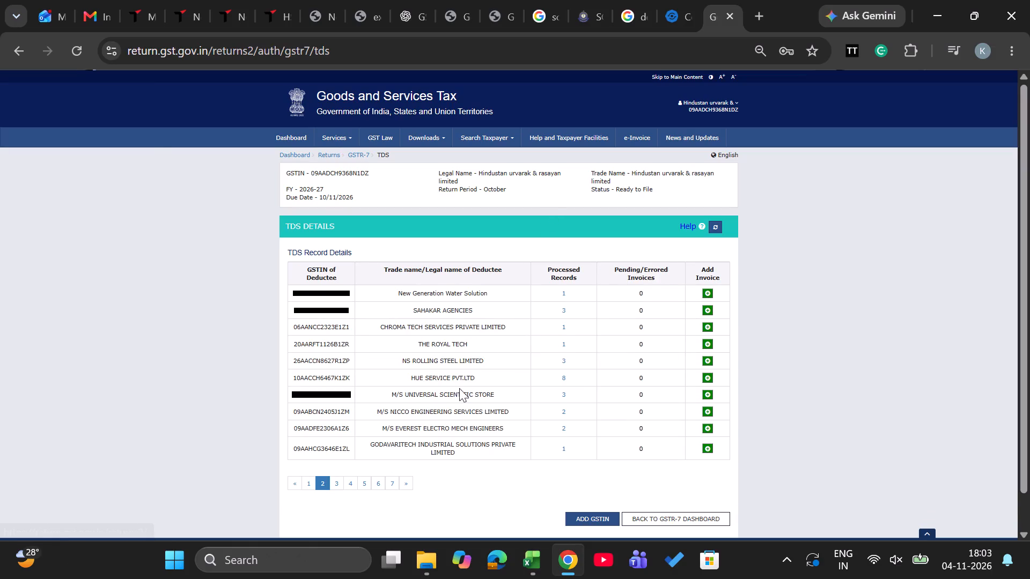
click(340, 483)
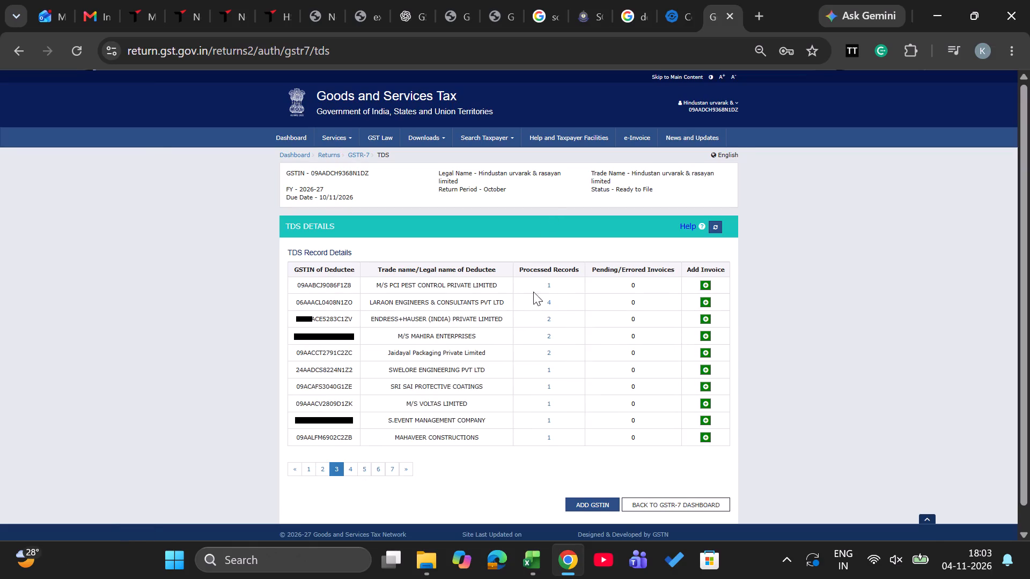
click(353, 471)
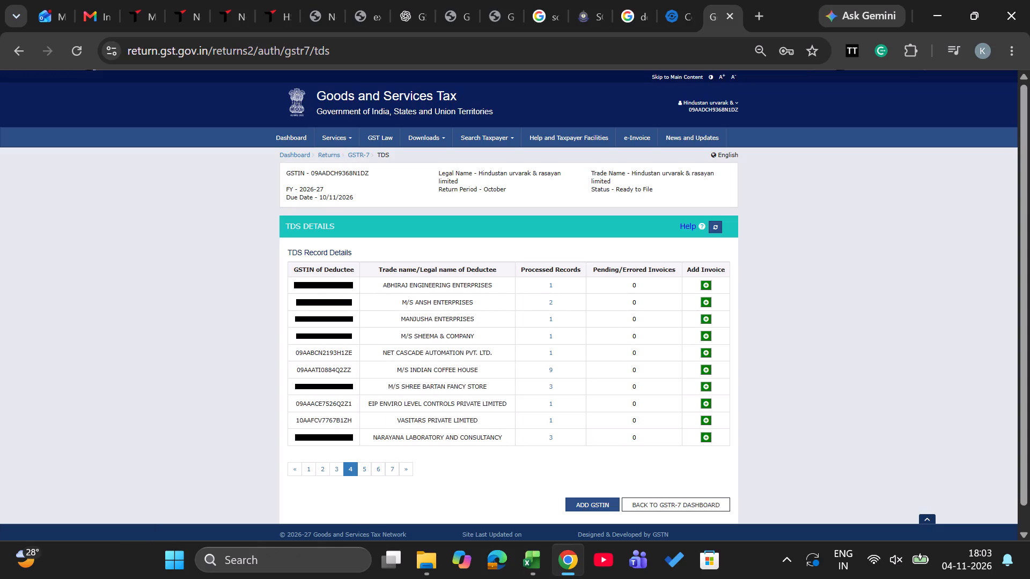
click(364, 469)
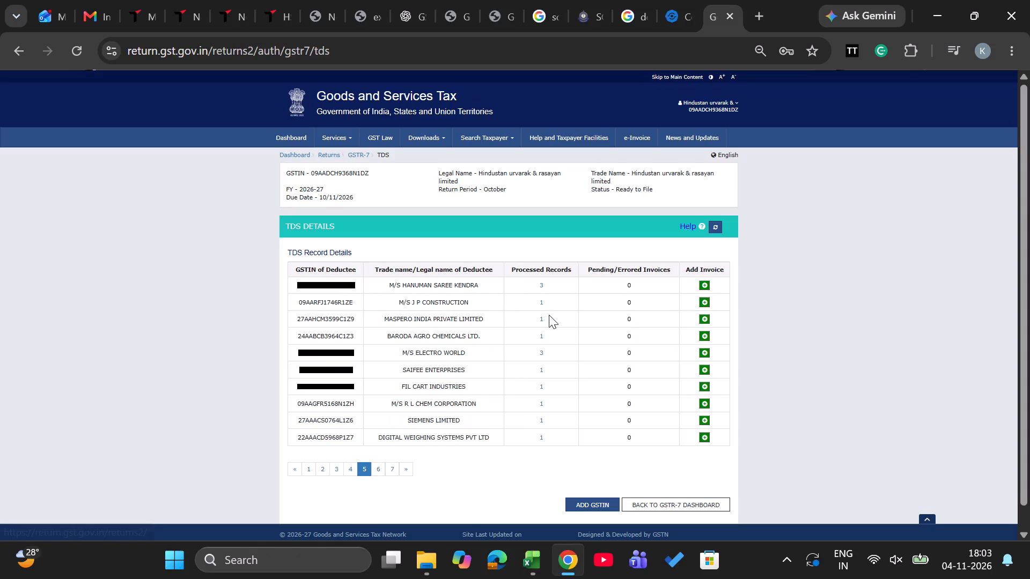
click(541, 335)
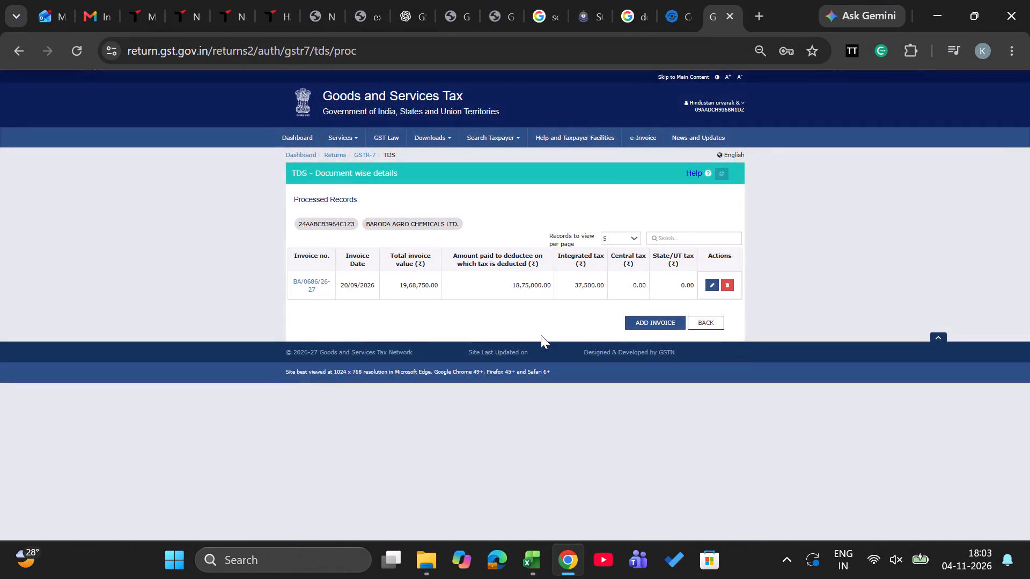
click(698, 317)
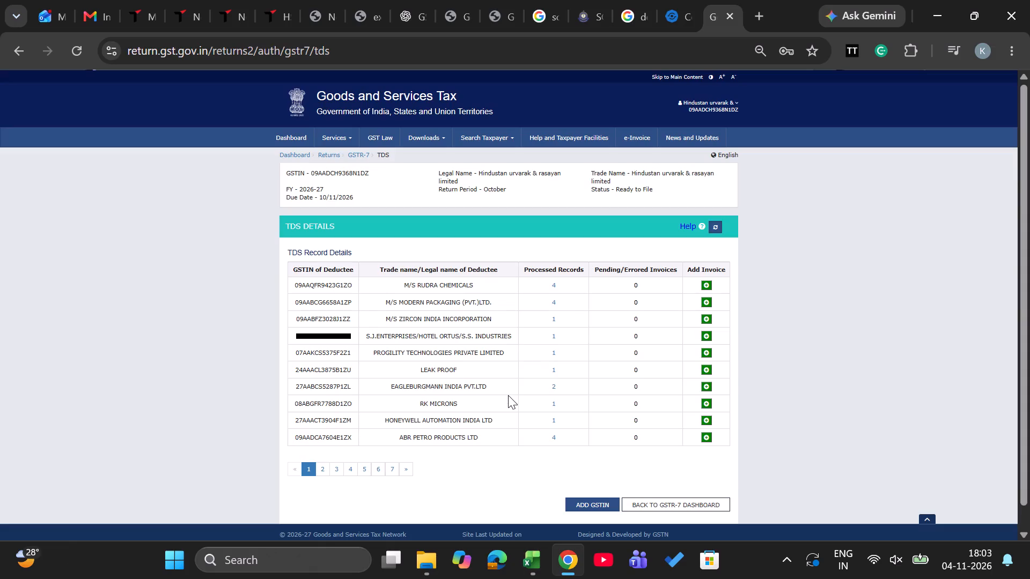
Review the processed invoice record of Bharat Oil & Waste Management Limited on page 7 of the TDS records, and return to the deductee list.
click(320, 473)
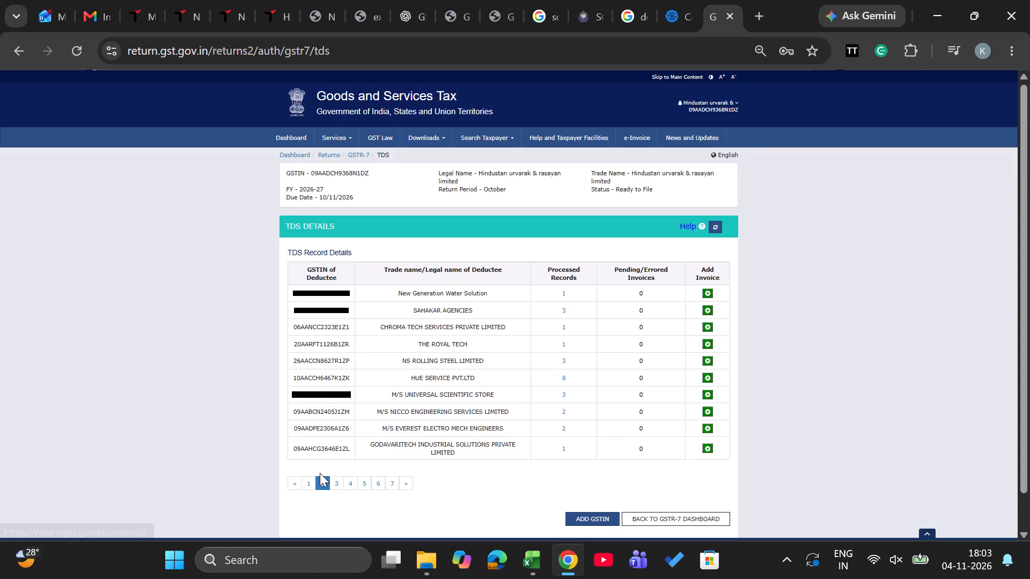
click(339, 480)
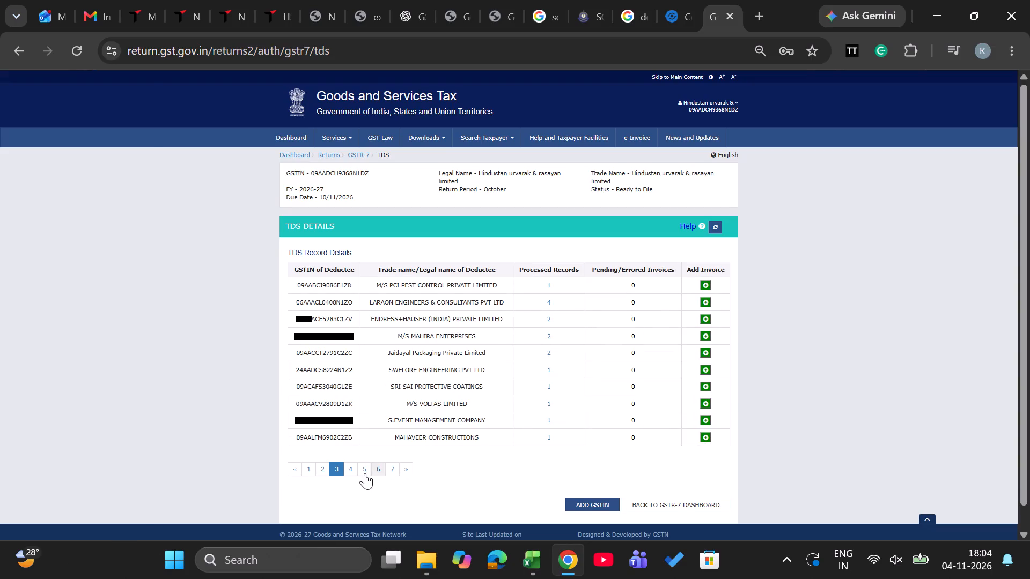
click(354, 471)
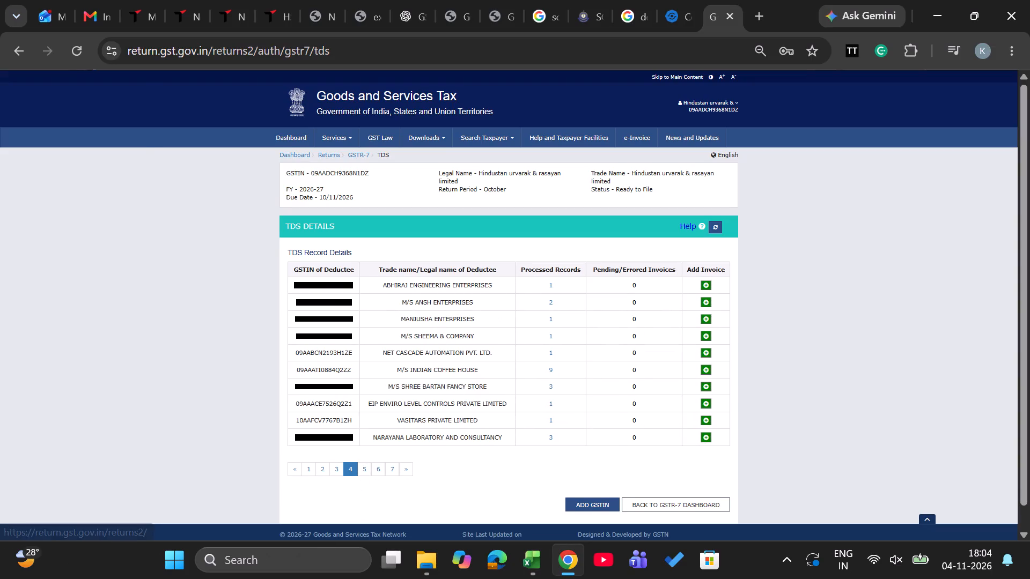
click(367, 470)
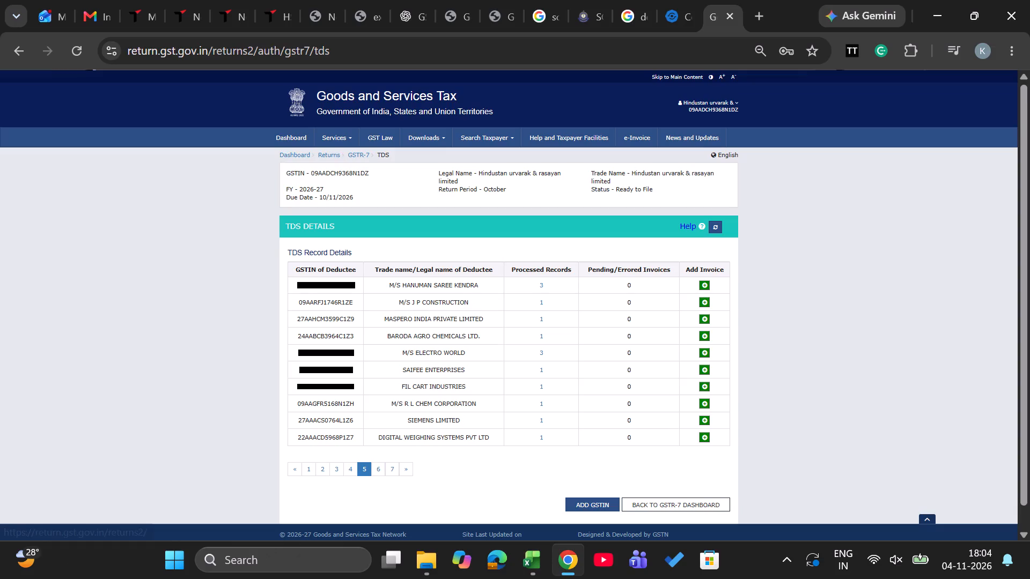
click(381, 473)
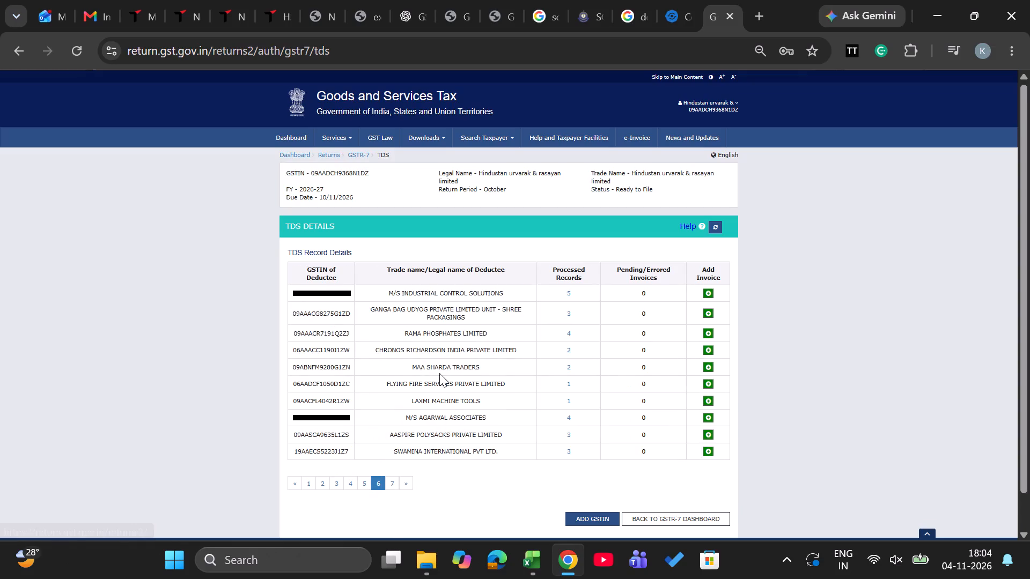
click(396, 481)
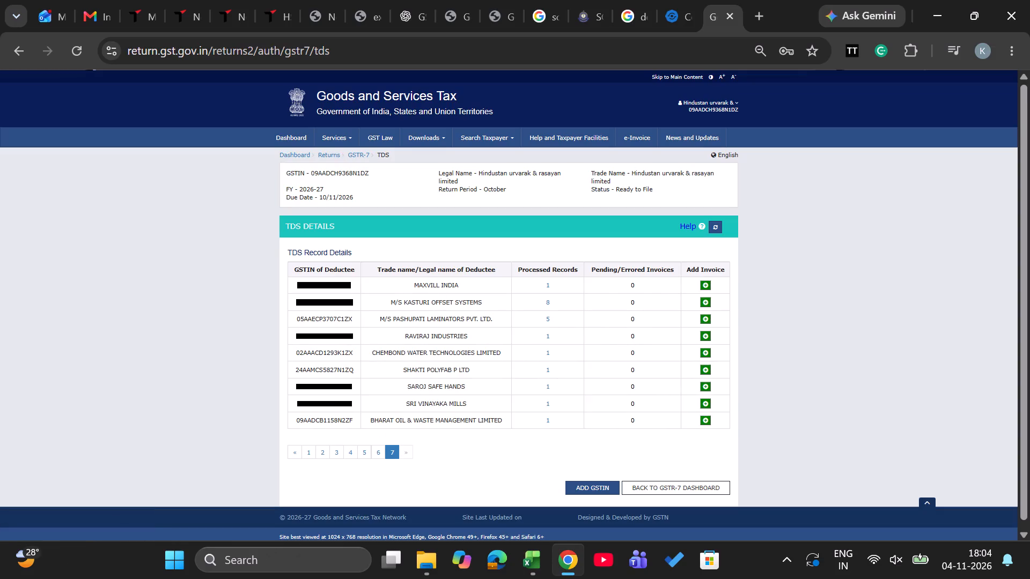
click(547, 418)
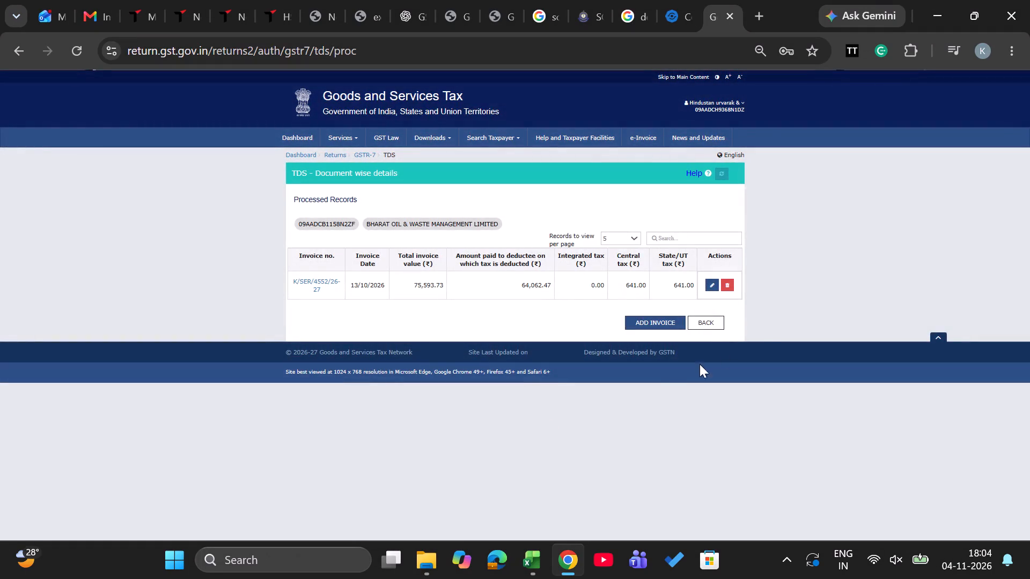
click(715, 326)
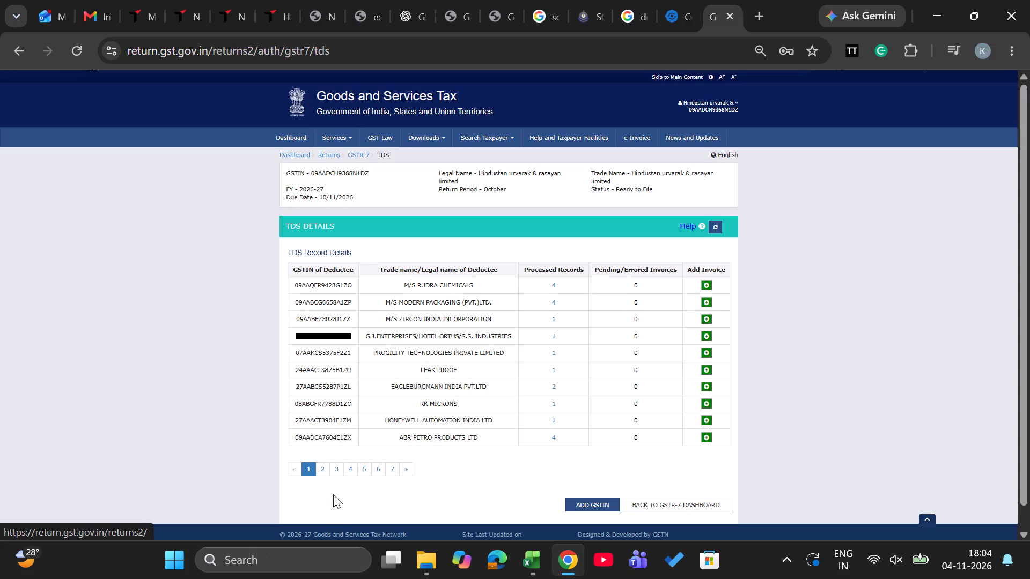
Review the processed invoice record of Chroma Tech Services Private Limited on page 2 of the TDS records, and return to the deductee list.
click(323, 469)
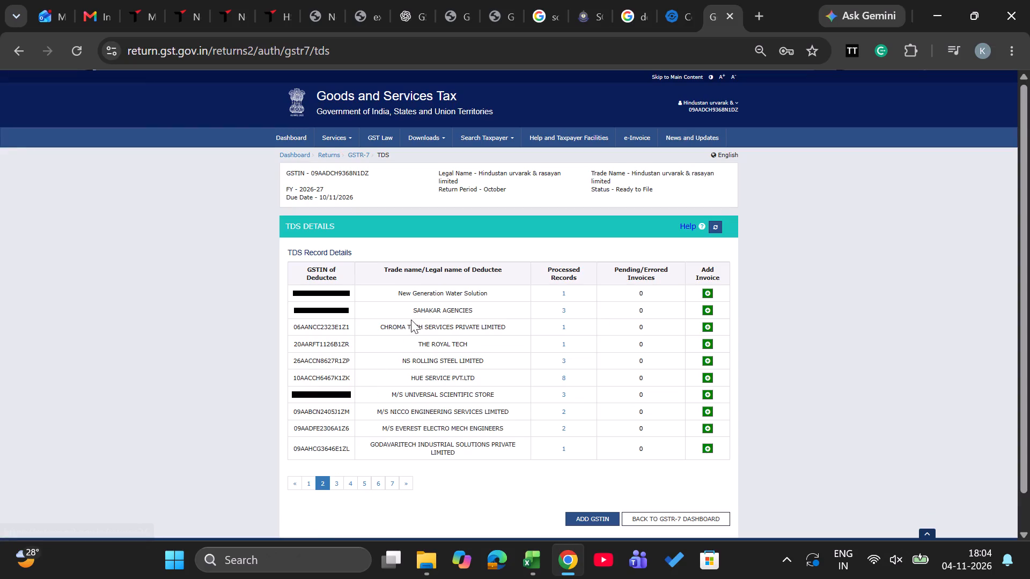
click(564, 326)
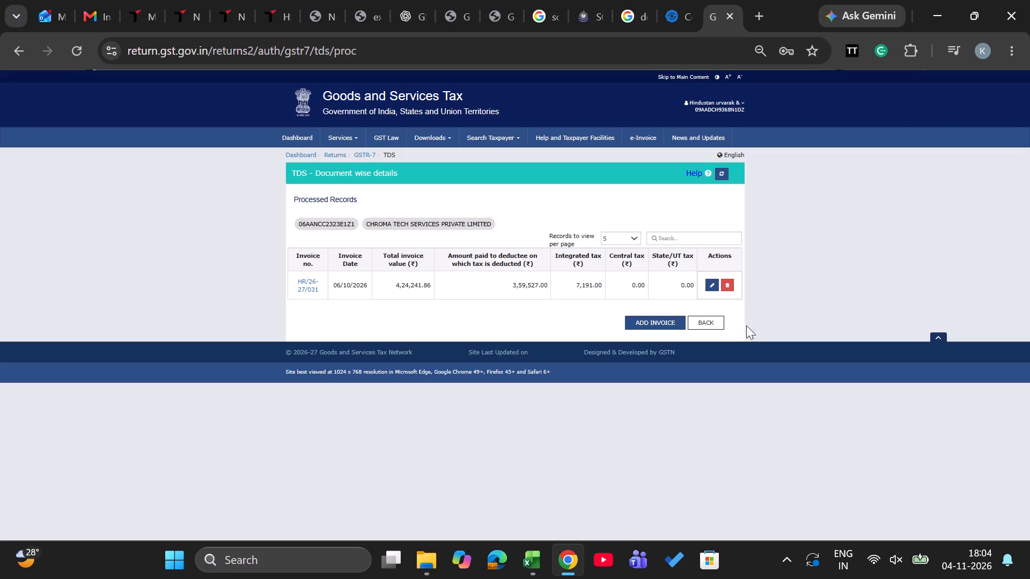
click(720, 319)
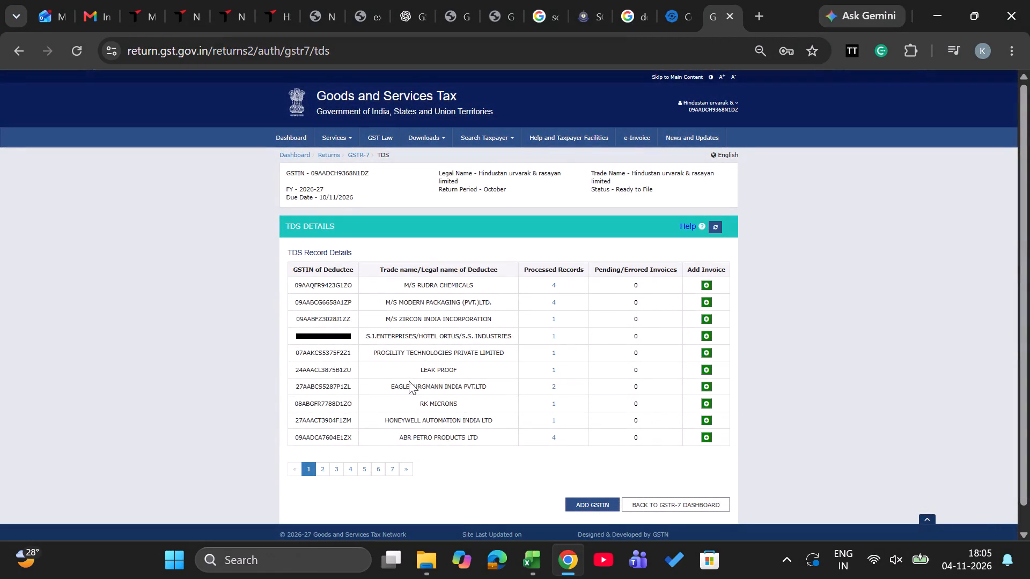
Review the processed invoices of M/S Electro World on page 5 of the TDS records, and return to the deductee list.
click(323, 471)
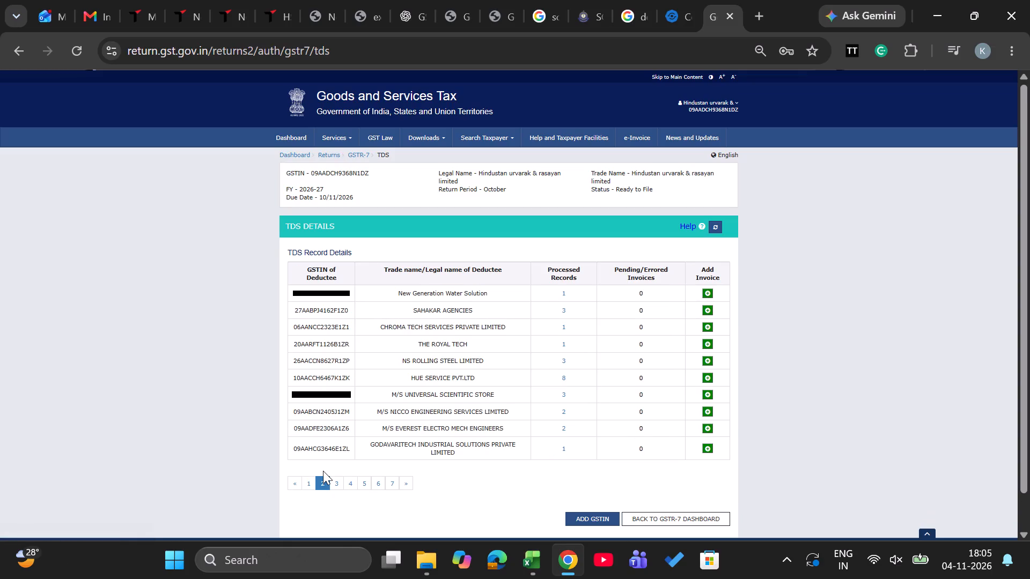
click(336, 481)
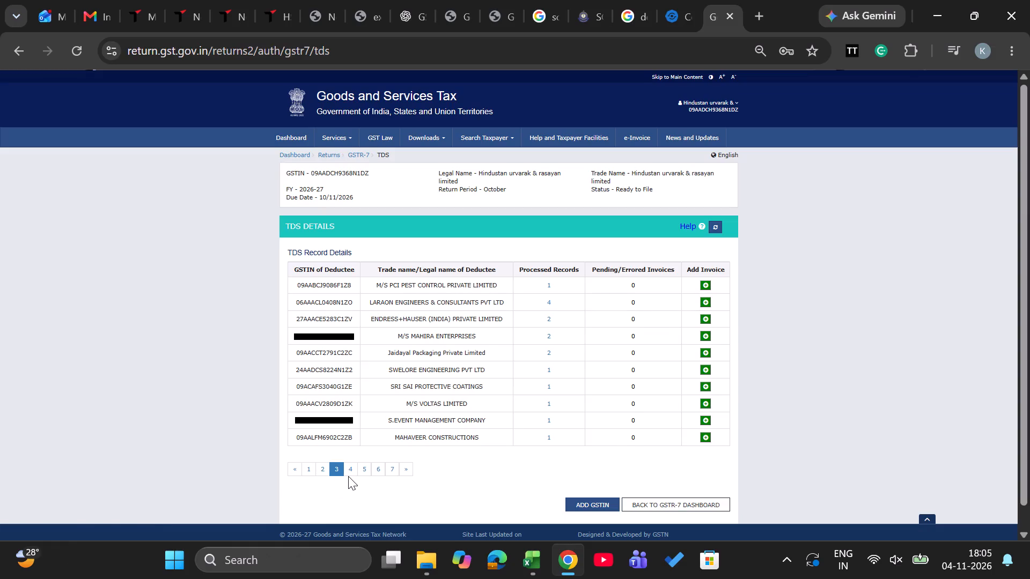
click(350, 476)
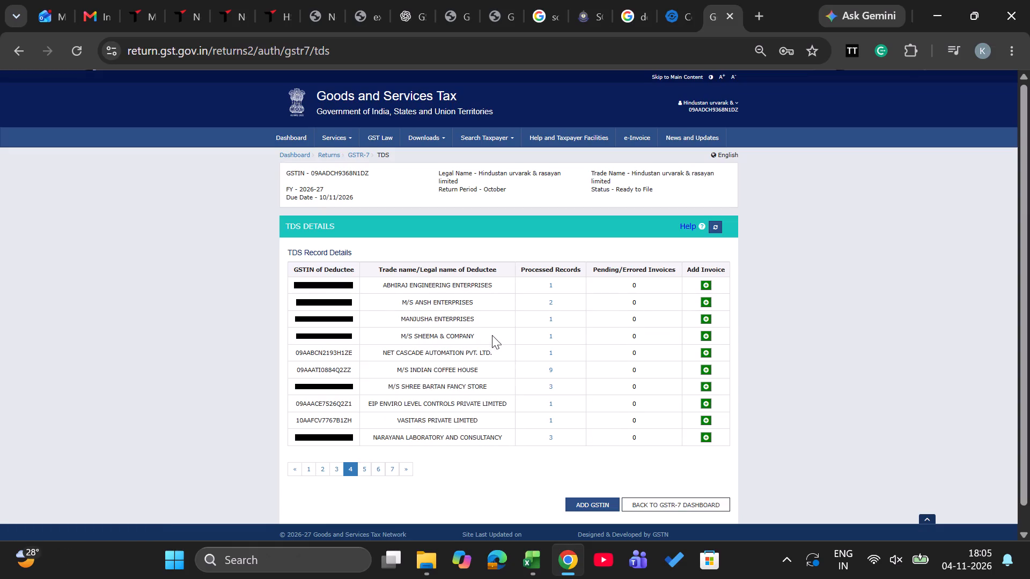
click(369, 467)
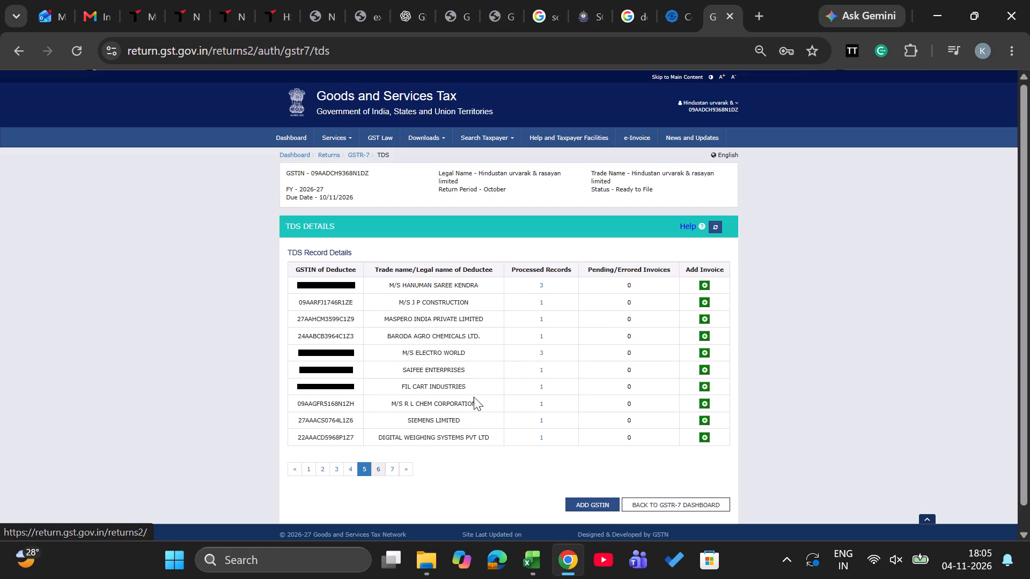
click(542, 354)
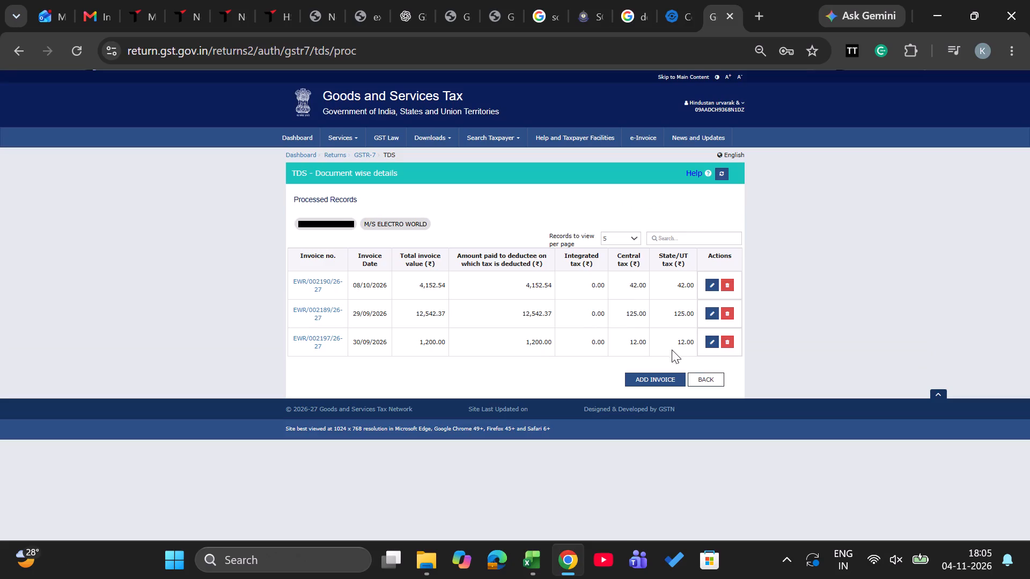
click(718, 380)
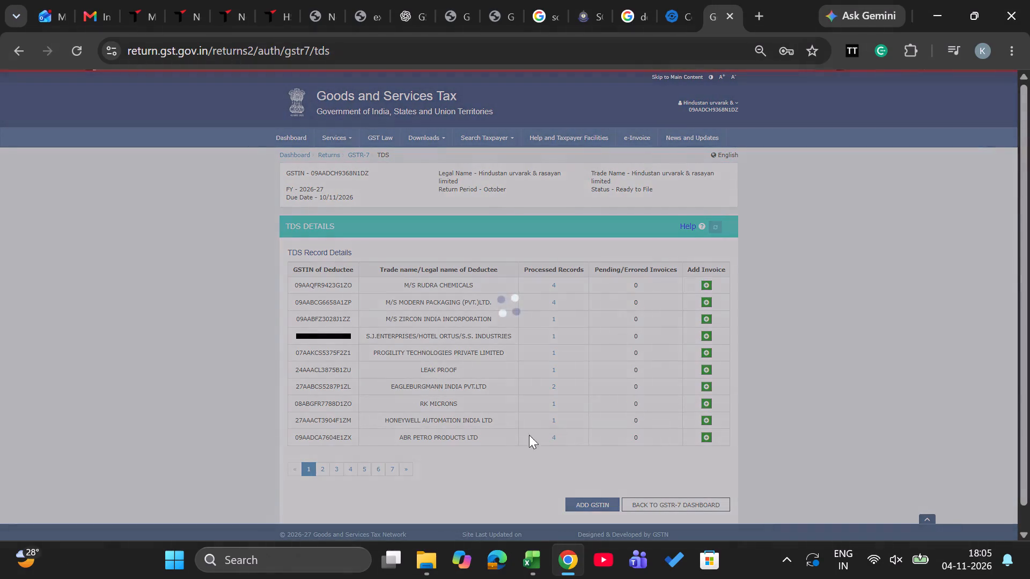
Review the processed invoice record of Fil Cart Industries on page 5 of the TDS records, and return to the deductee list.
scroll(493, 438, down, 1)
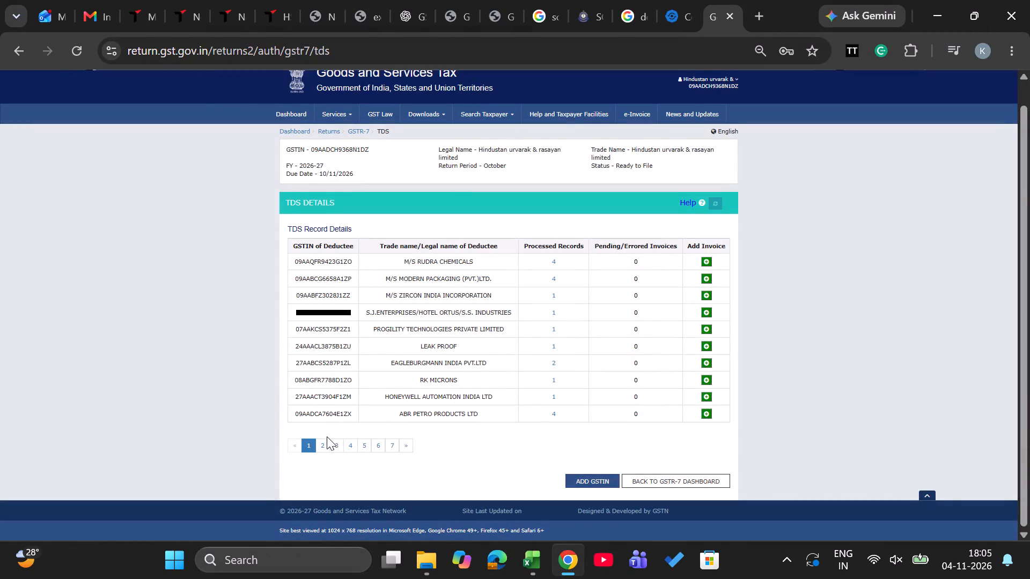
click(320, 449)
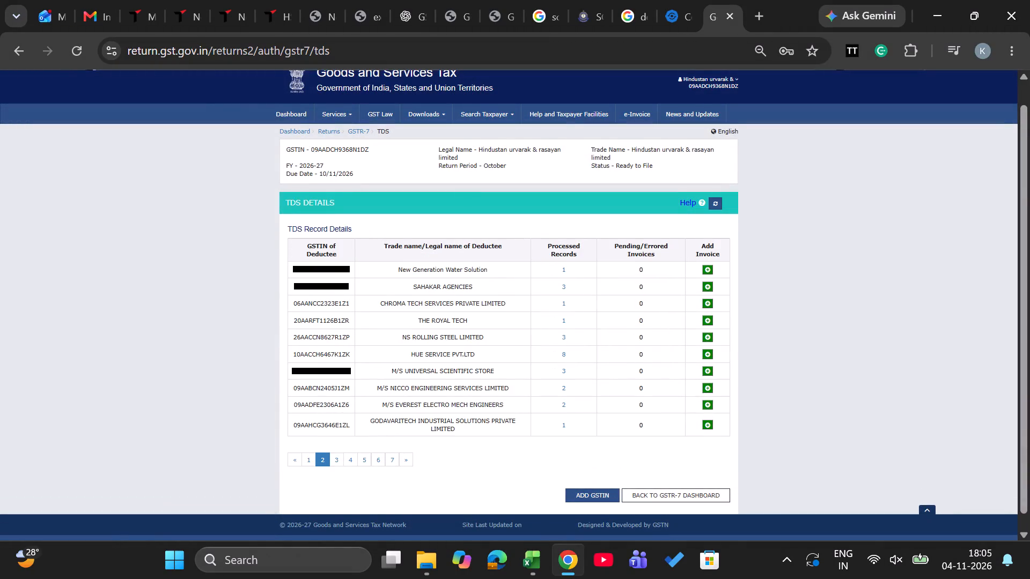
click(389, 462)
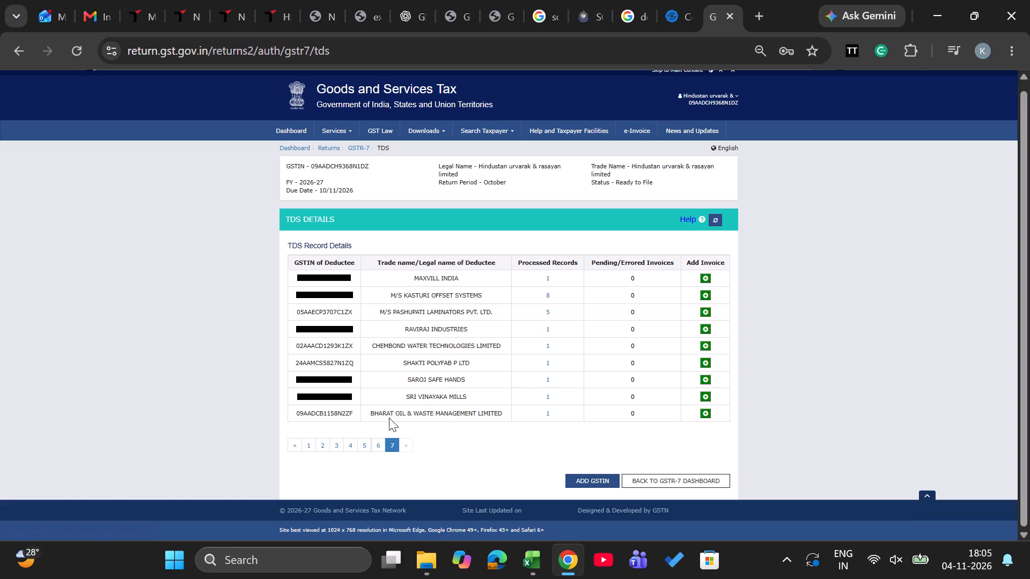
click(379, 440)
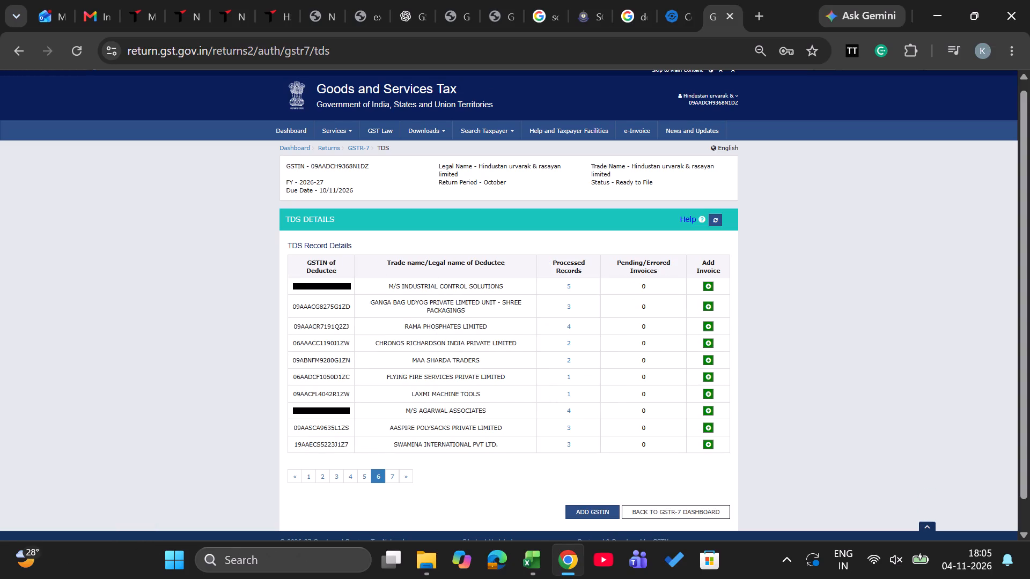
click(368, 475)
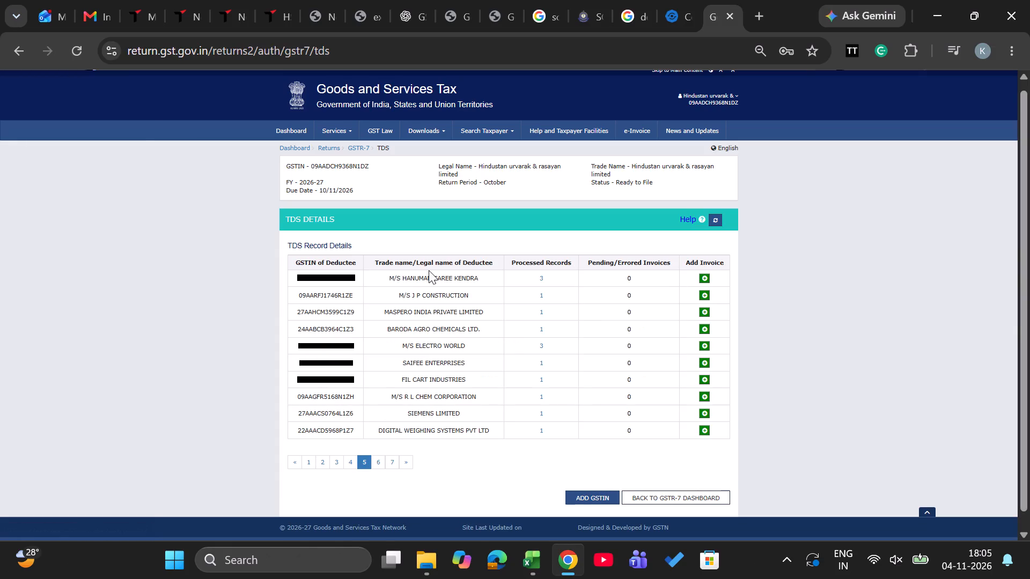
click(542, 378)
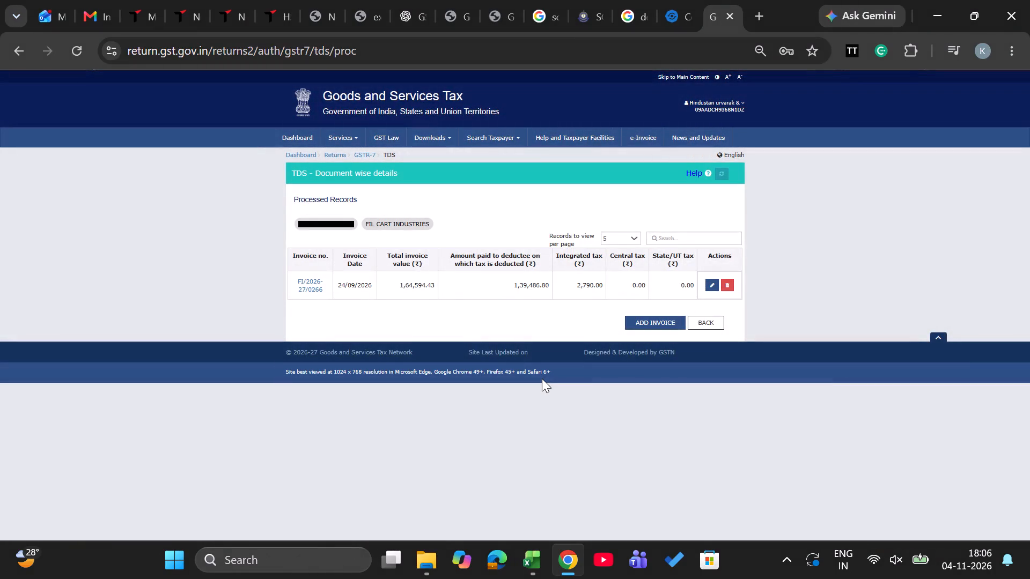
click(711, 326)
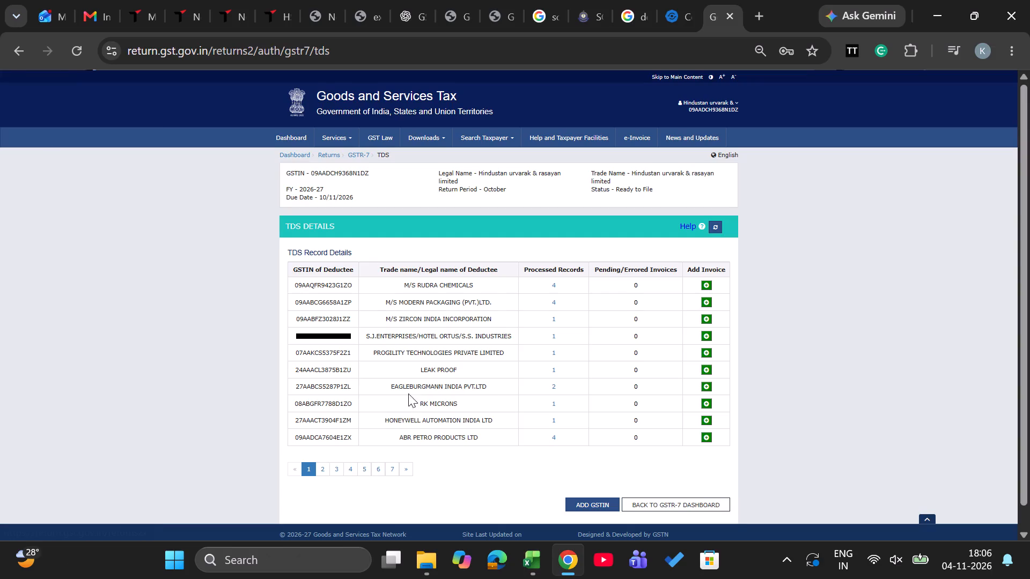
Review the processed invoices of M/S Hanuman Saree Kendra on page 5 of the TDS records, and return to the deductee list.
click(324, 469)
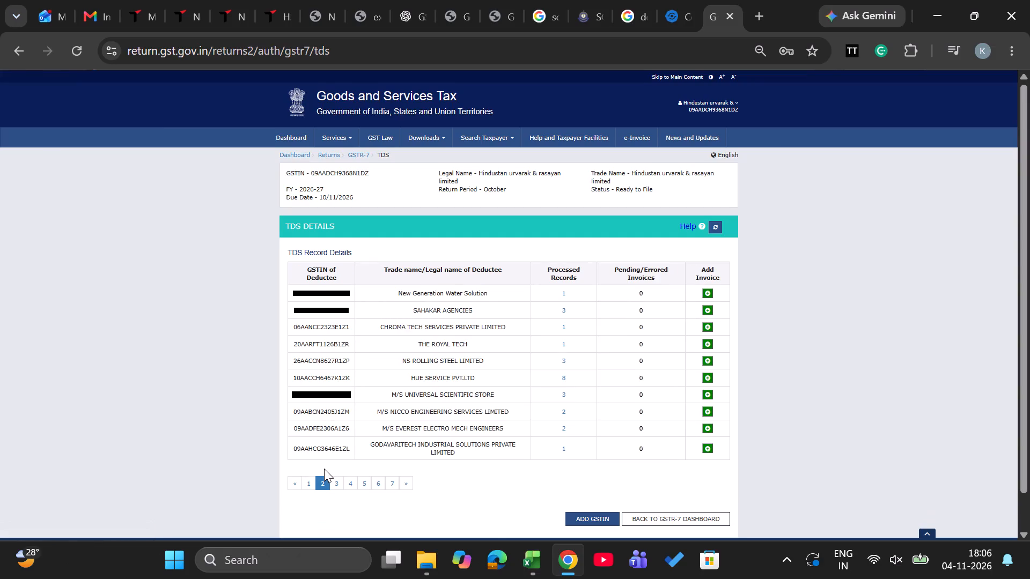
click(336, 479)
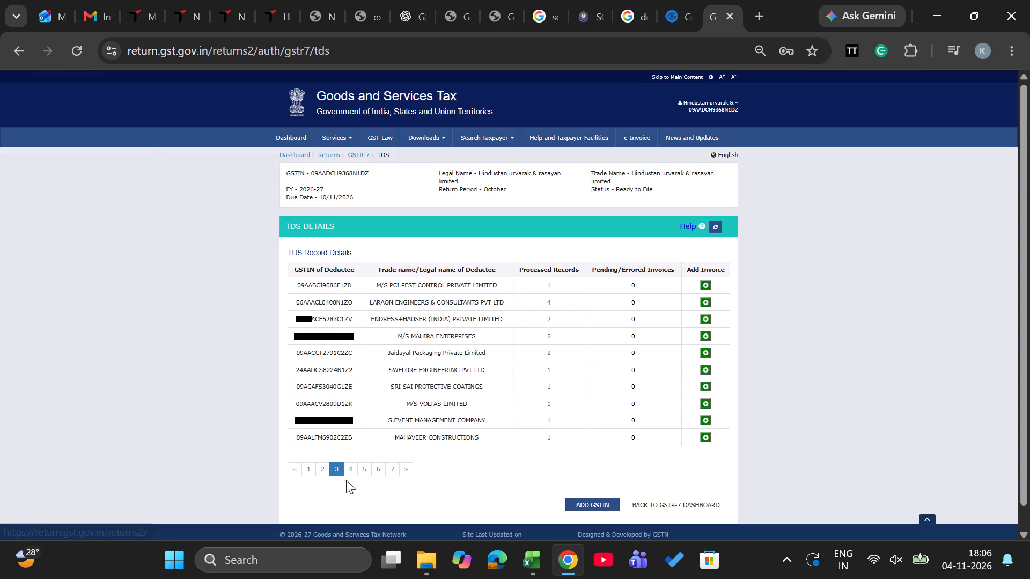
click(352, 473)
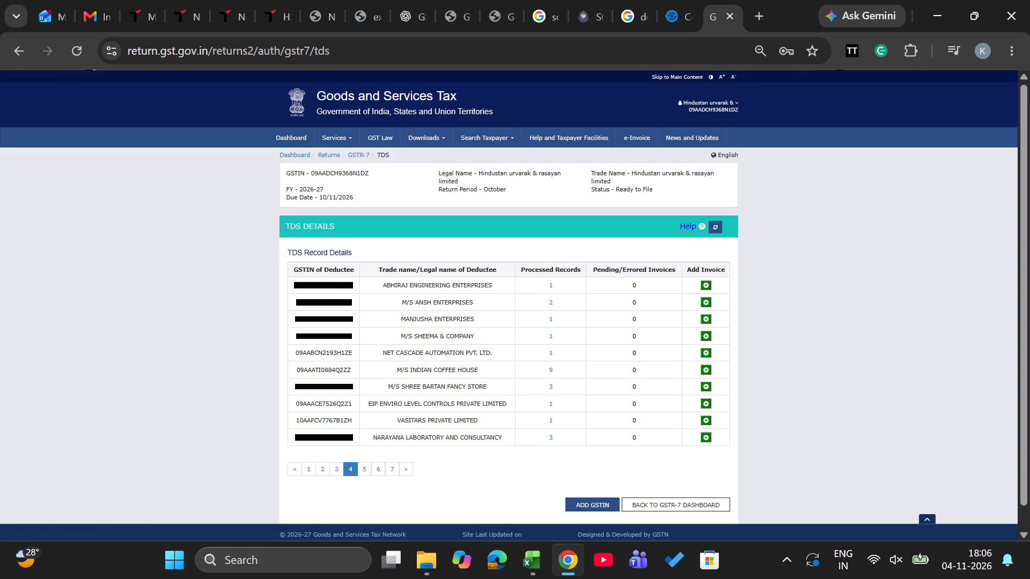
click(365, 470)
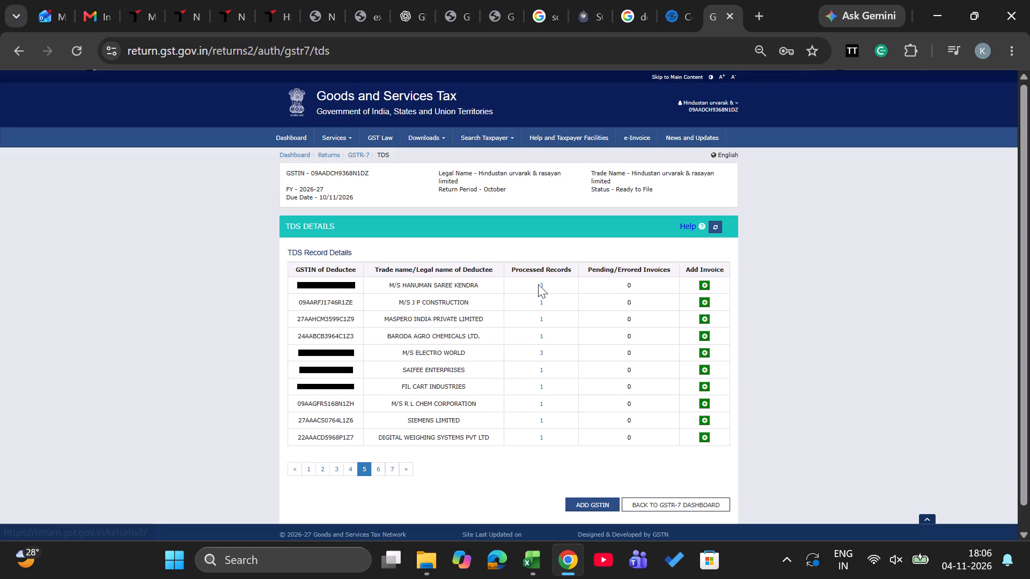
click(540, 285)
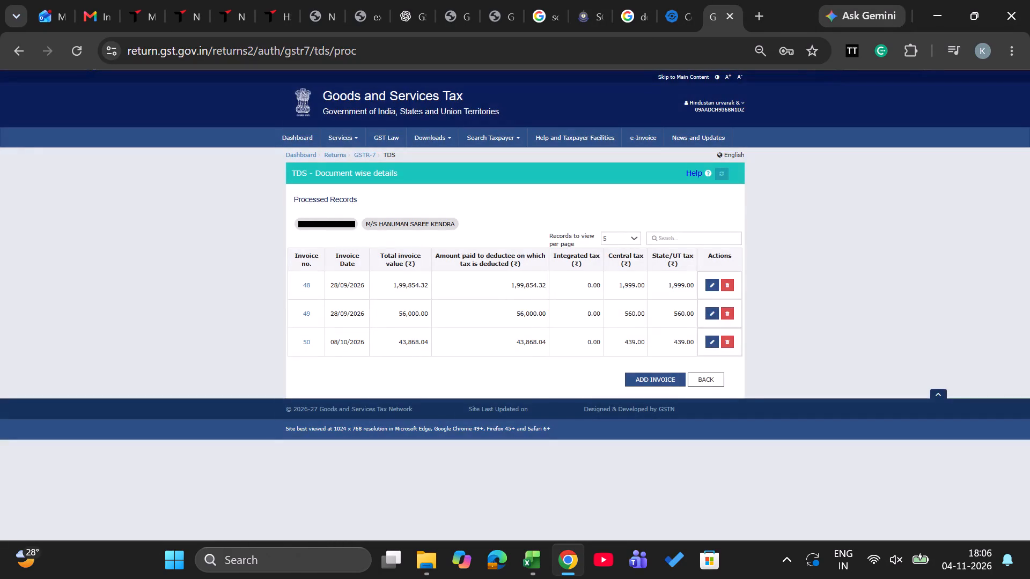
click(691, 372)
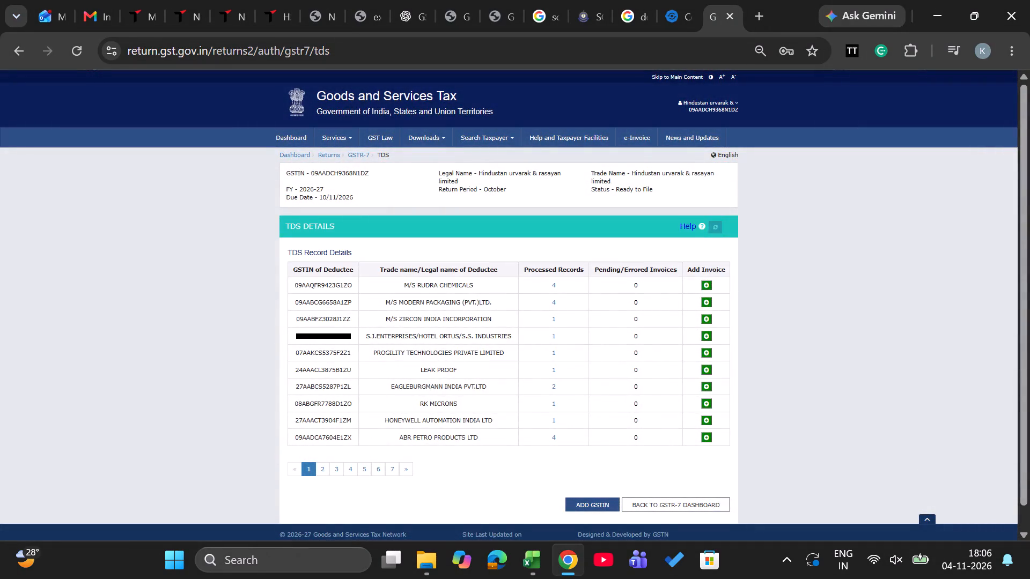
Review the processed invoices of M/S Kasturi Offset Systems on page 7 with 15 records per page, and return to the deductee list.
click(317, 472)
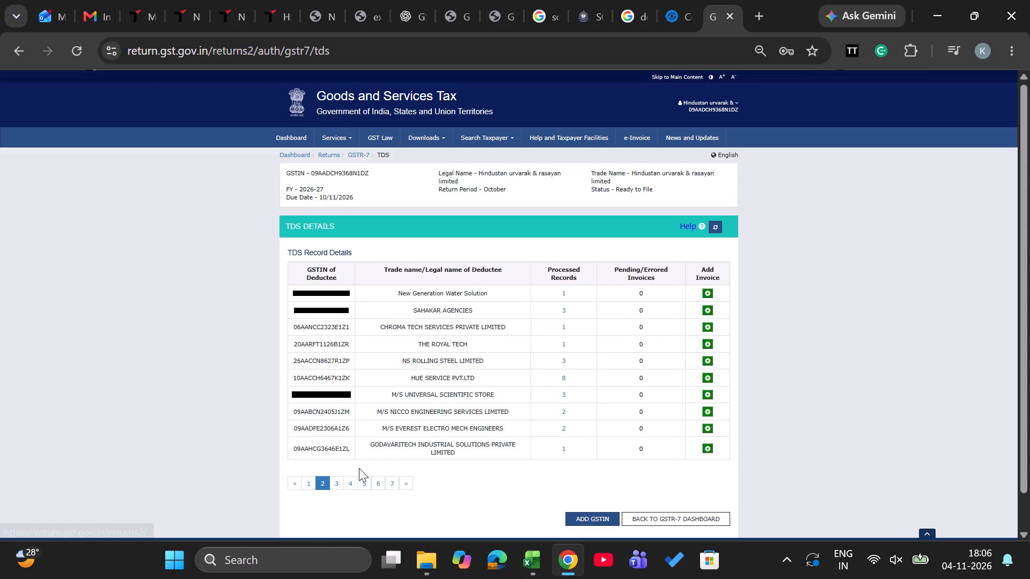
click(339, 481)
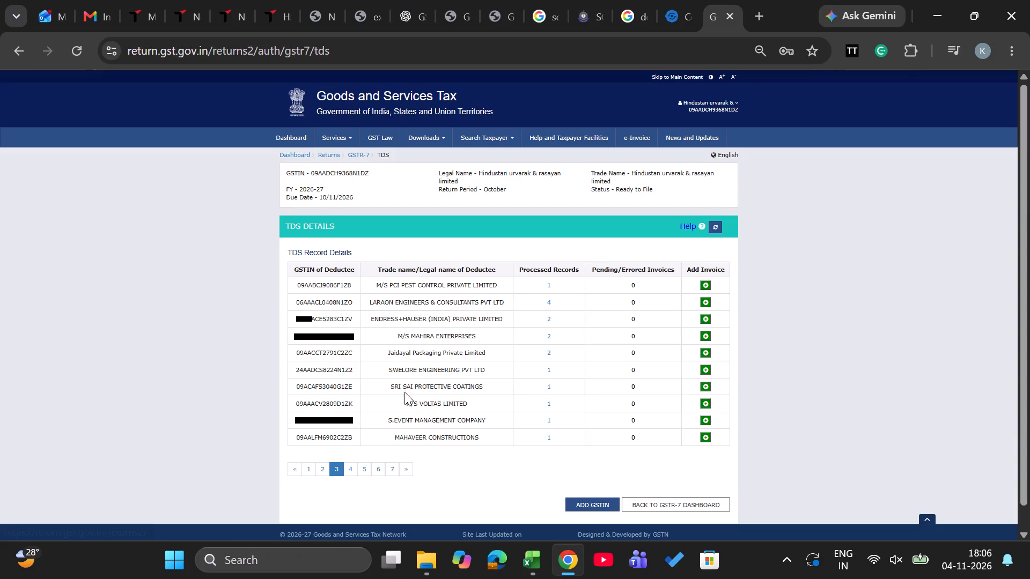
click(347, 468)
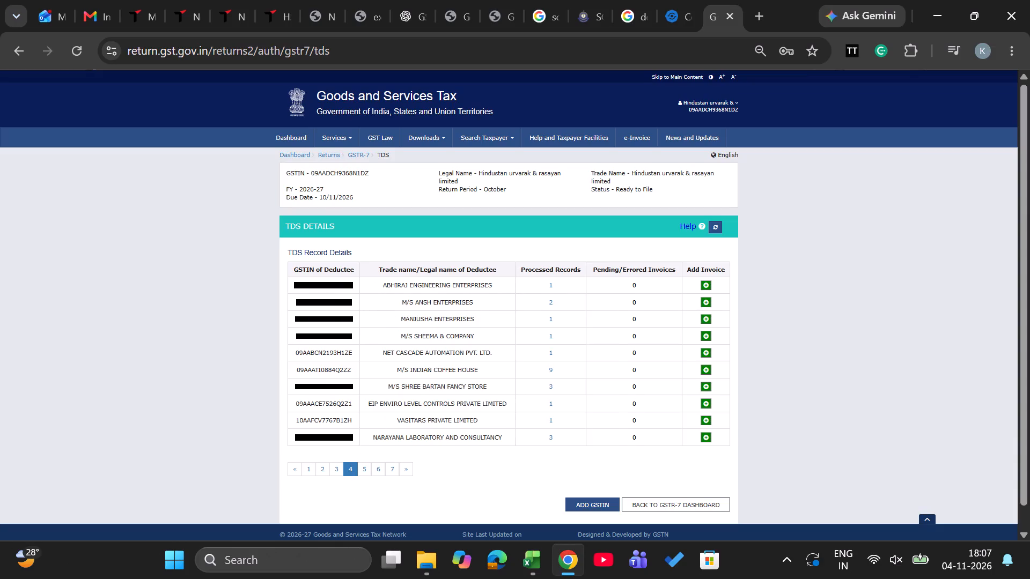
click(371, 470)
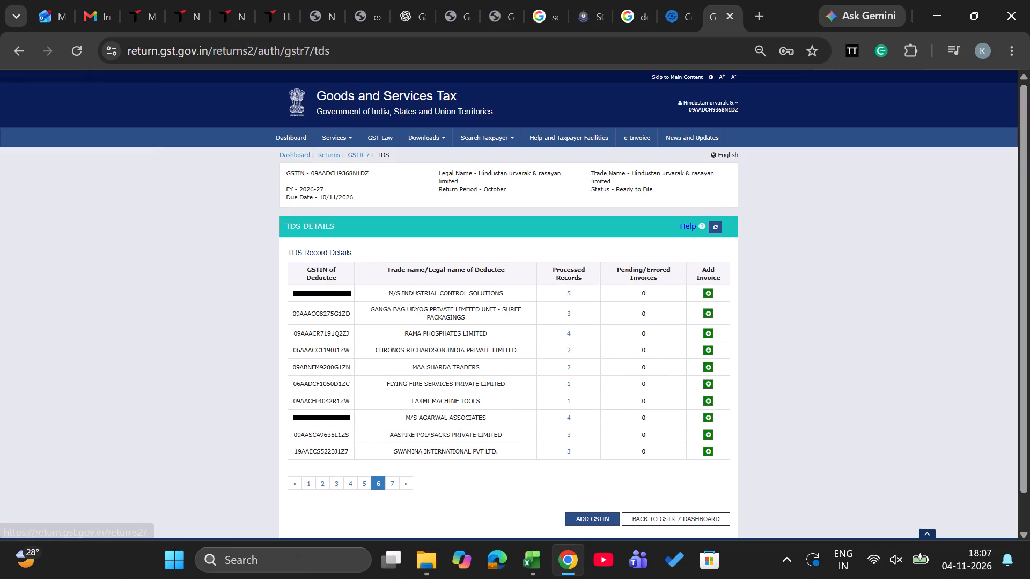
click(364, 484)
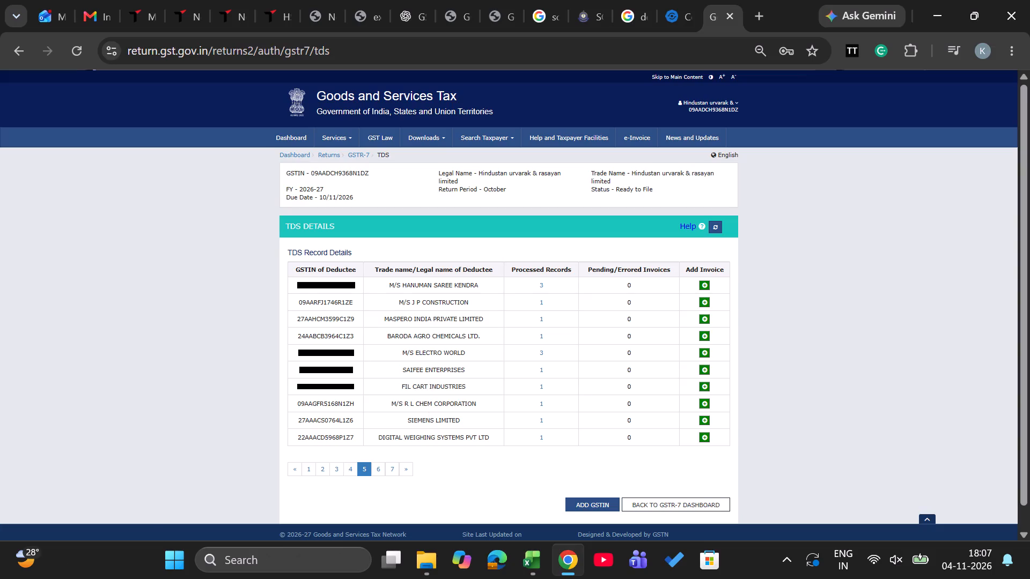
click(396, 464)
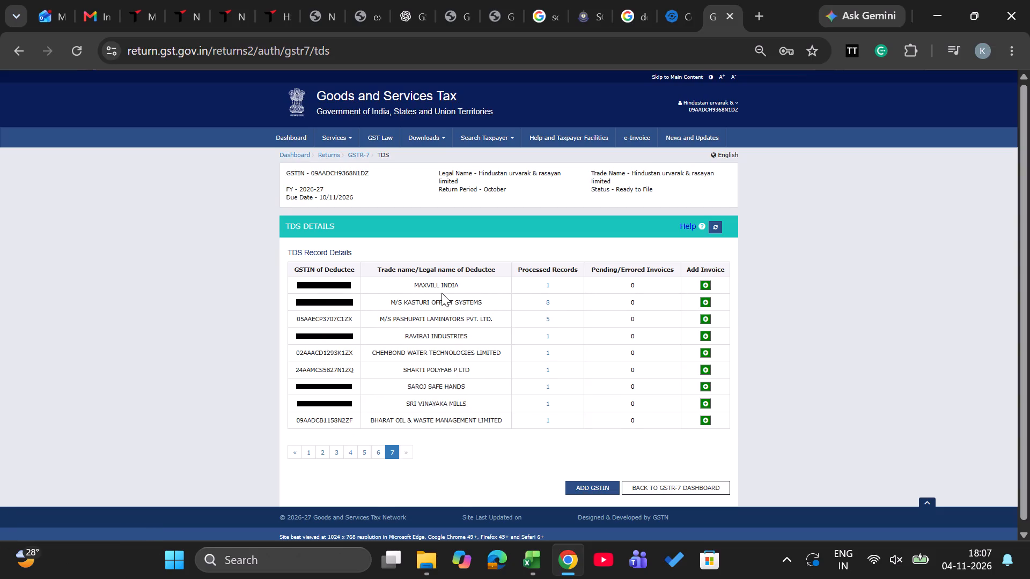
click(548, 302)
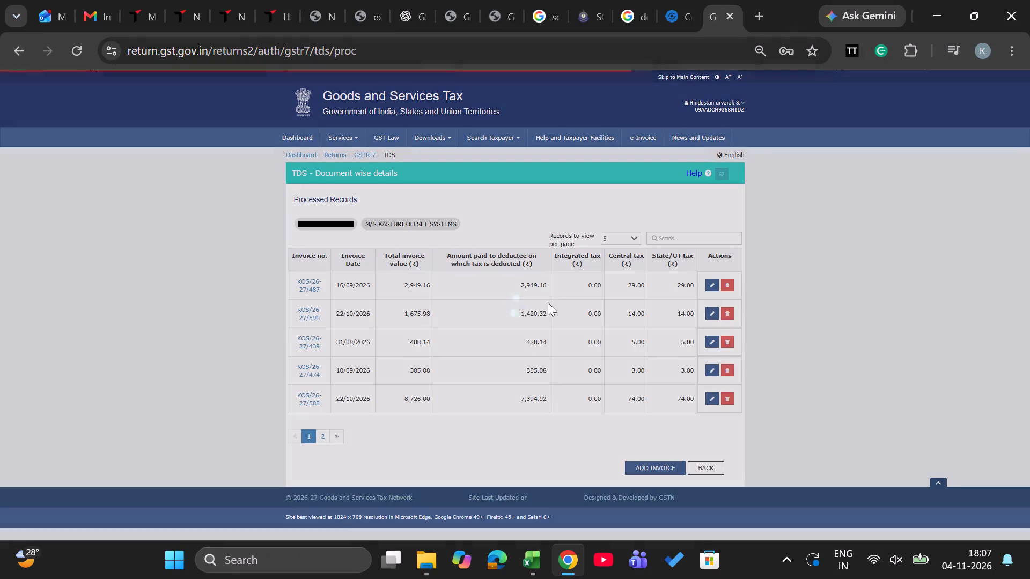
click(635, 241)
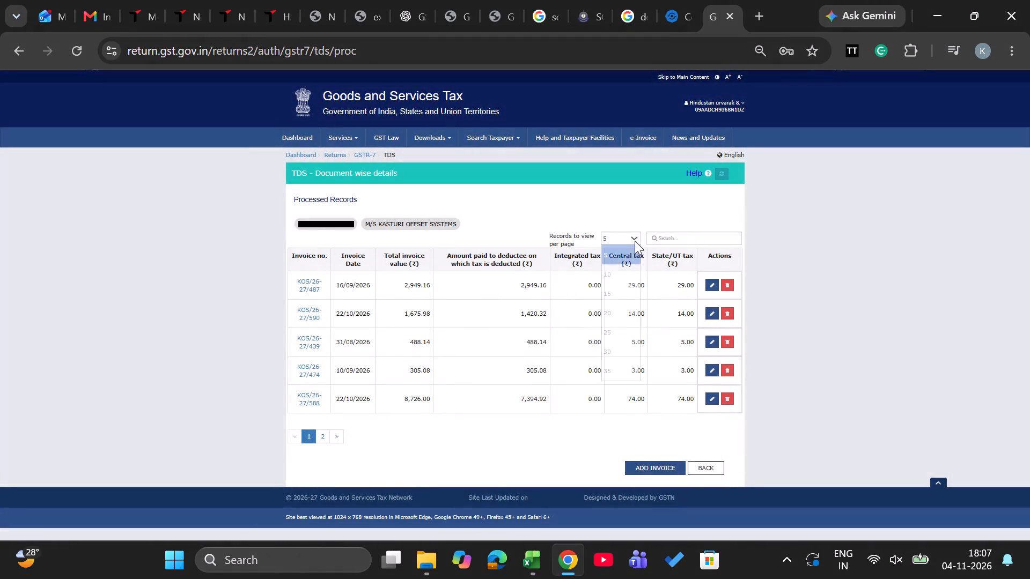
click(624, 286)
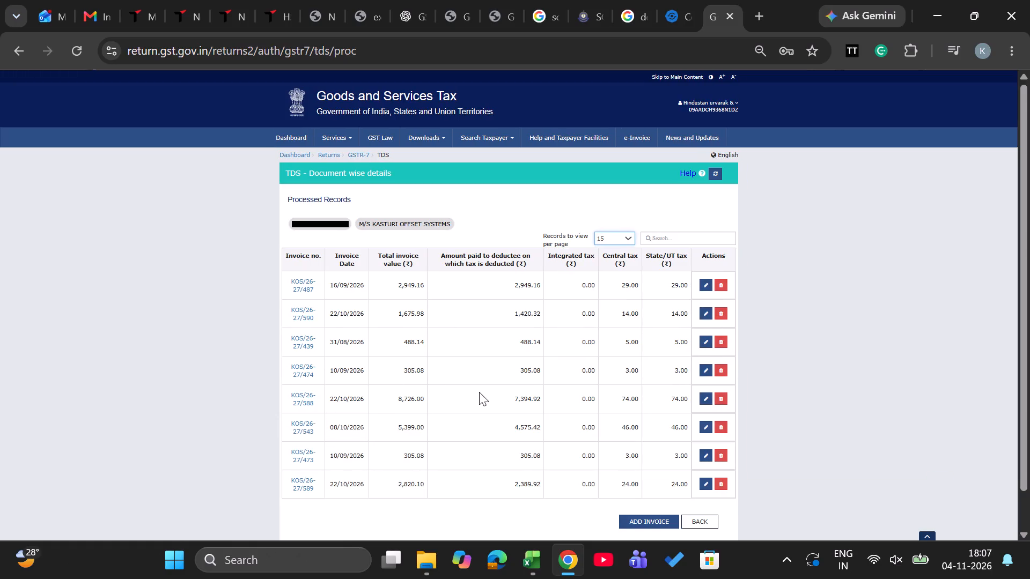
click(708, 523)
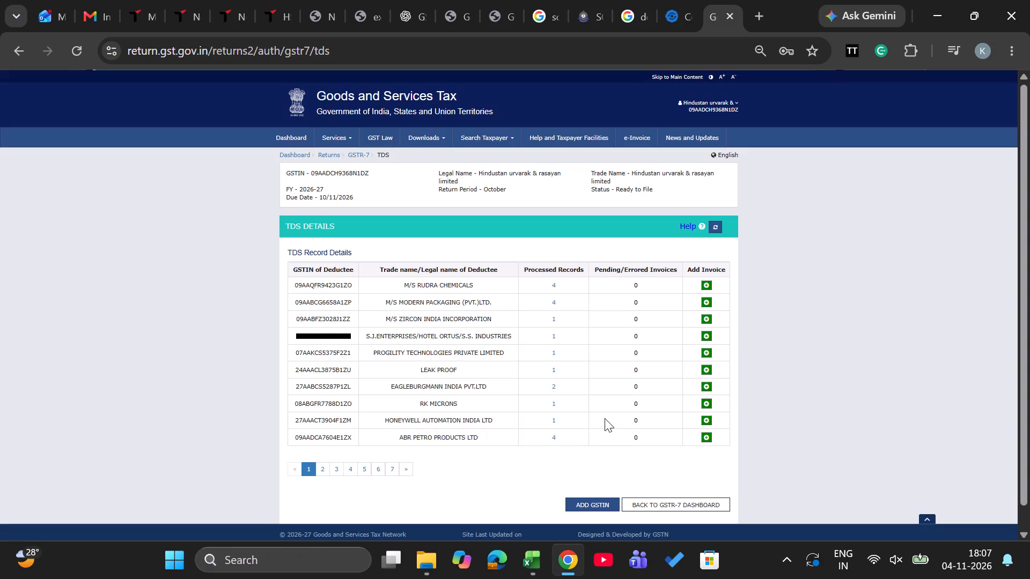
Review the processed invoice record of Laxmi Machine Tools on page 6 of the TDS records.
click(387, 466)
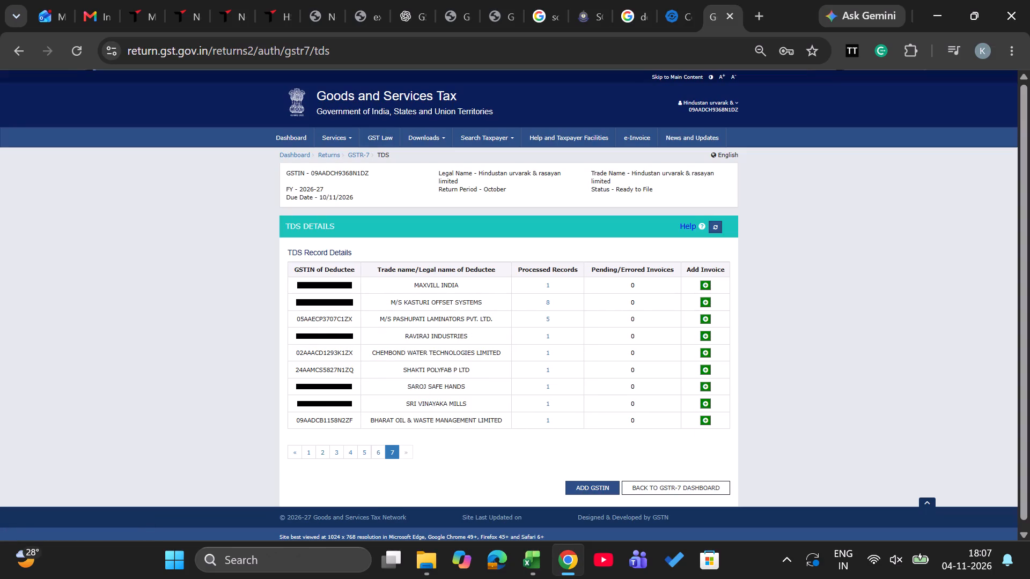
click(380, 453)
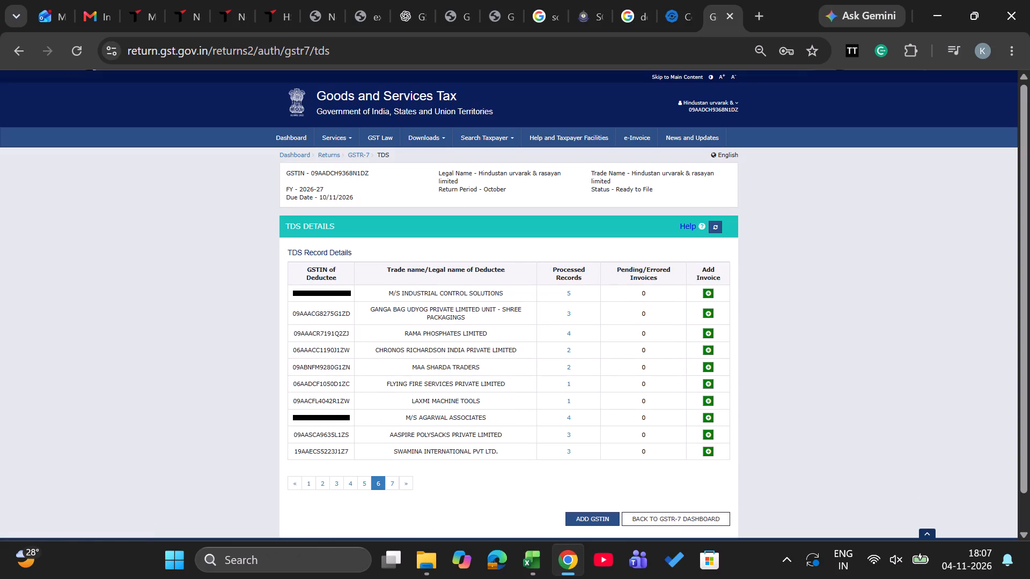
click(567, 400)
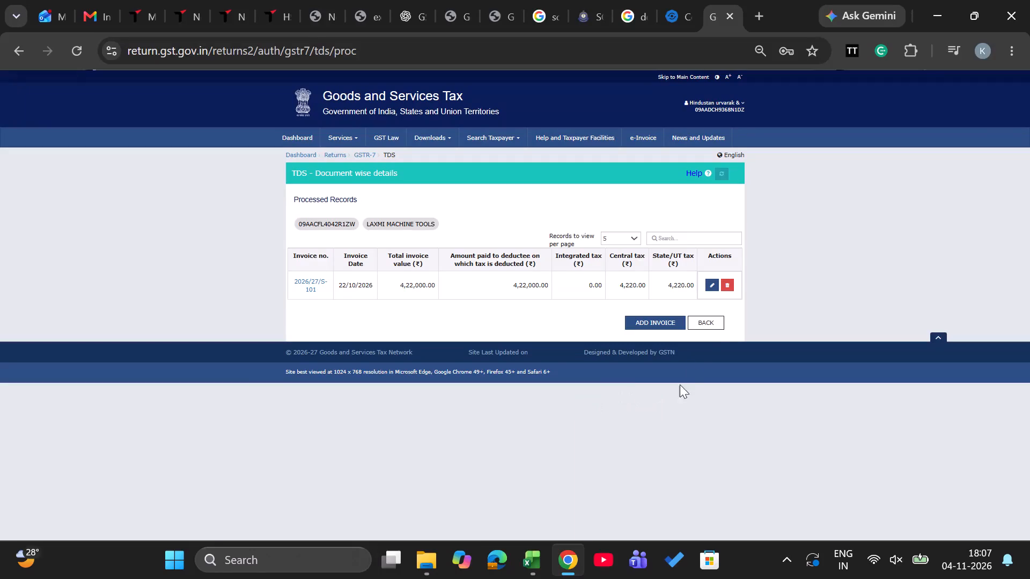
Return from the processed invoices of Laxmi Machine Tools to the TDS deductee list.
click(714, 319)
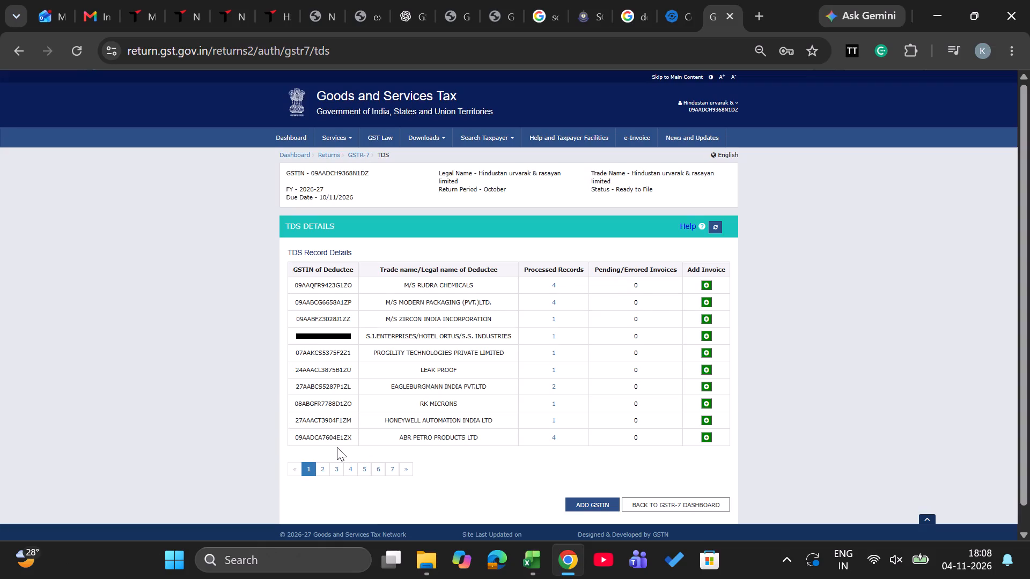
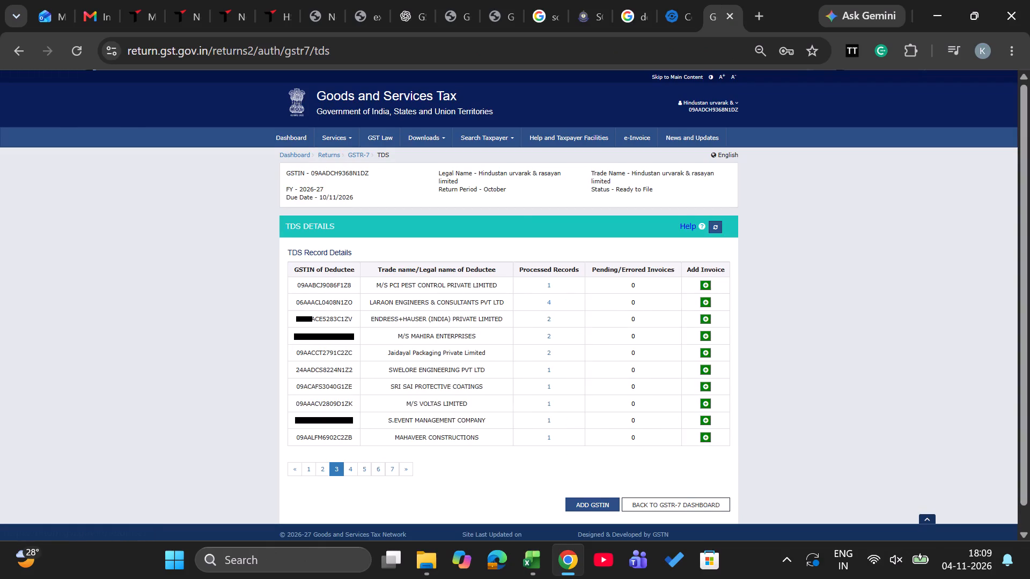
Review the processed invoices of Maa Sharda Traders on page 6 of the TDS records, and return to the deductee list.
click(352, 470)
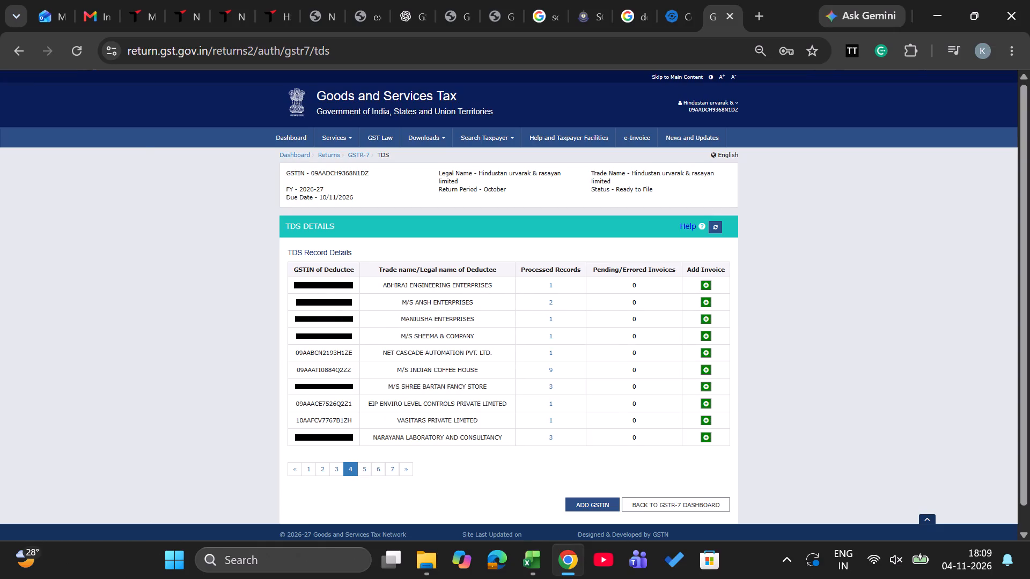
click(365, 473)
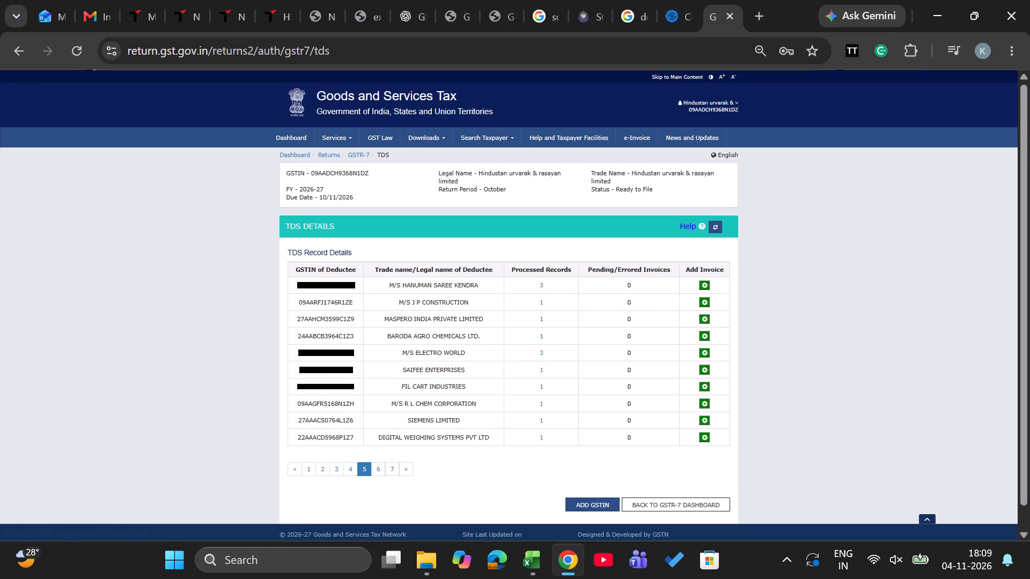
click(376, 468)
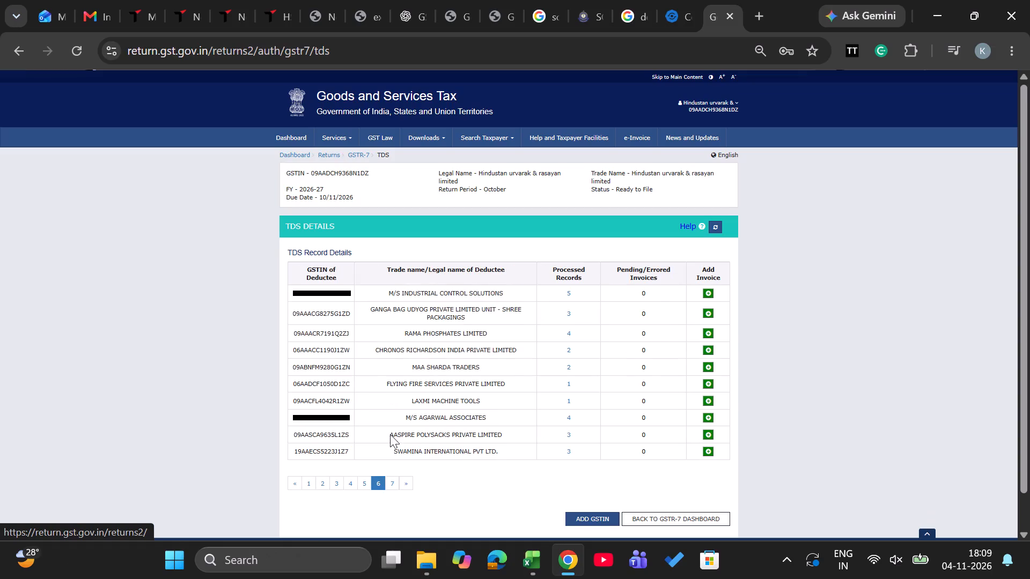
click(569, 367)
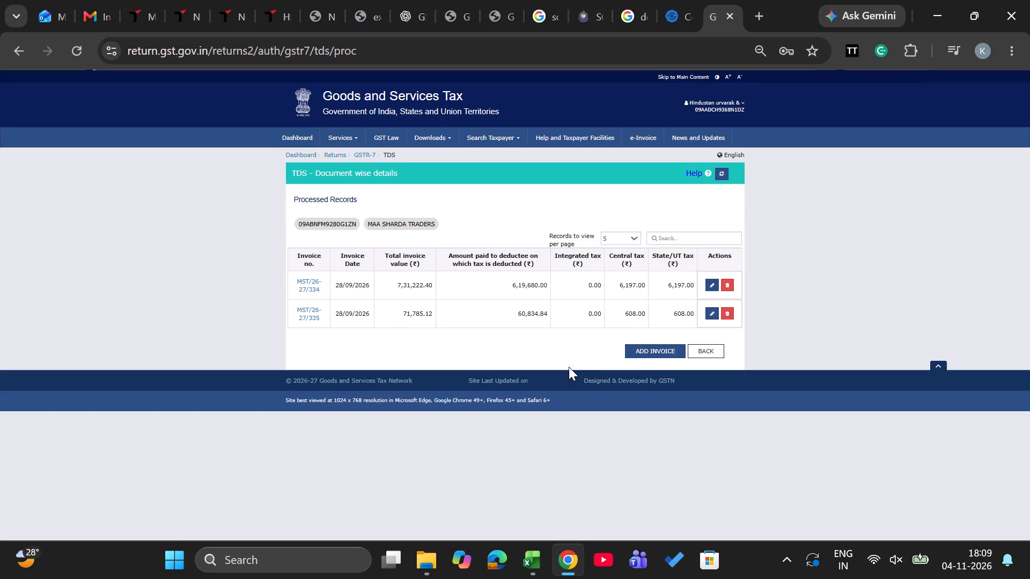
click(716, 348)
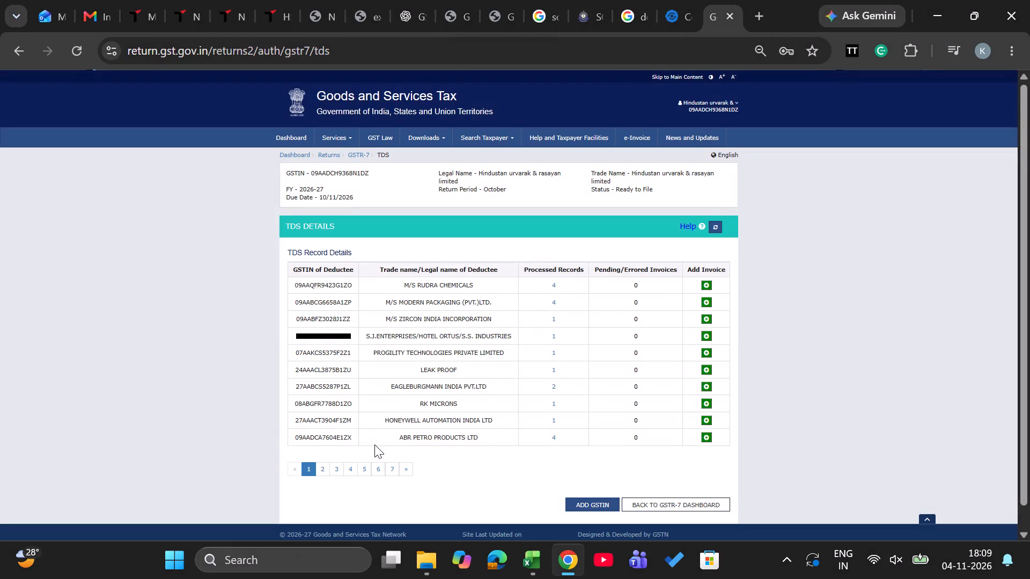
Review the processed invoice record of New Generation Water Solution on page 2 of the TDS records, and return to the deductee list.
click(384, 466)
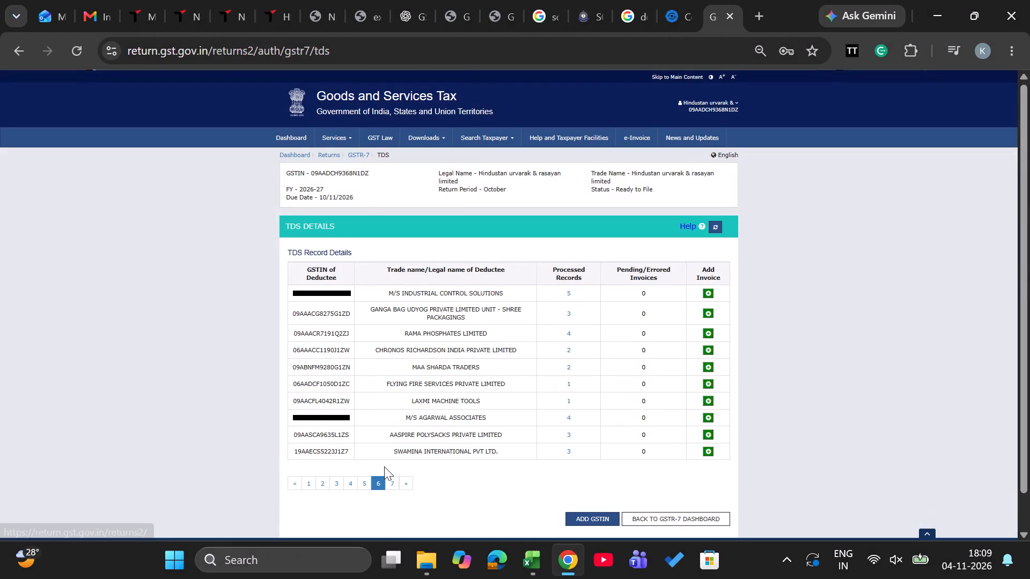
click(393, 489)
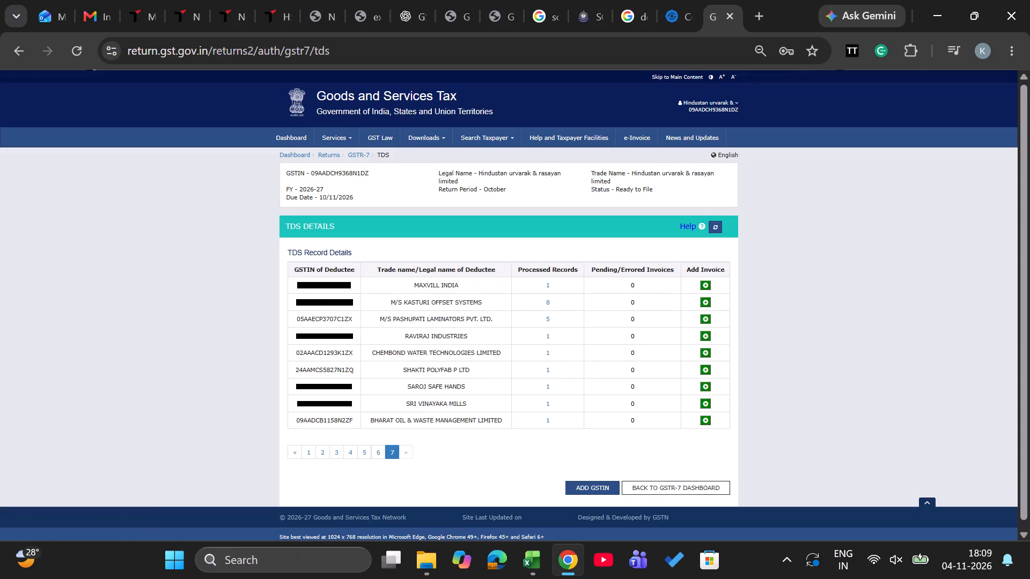
click(367, 455)
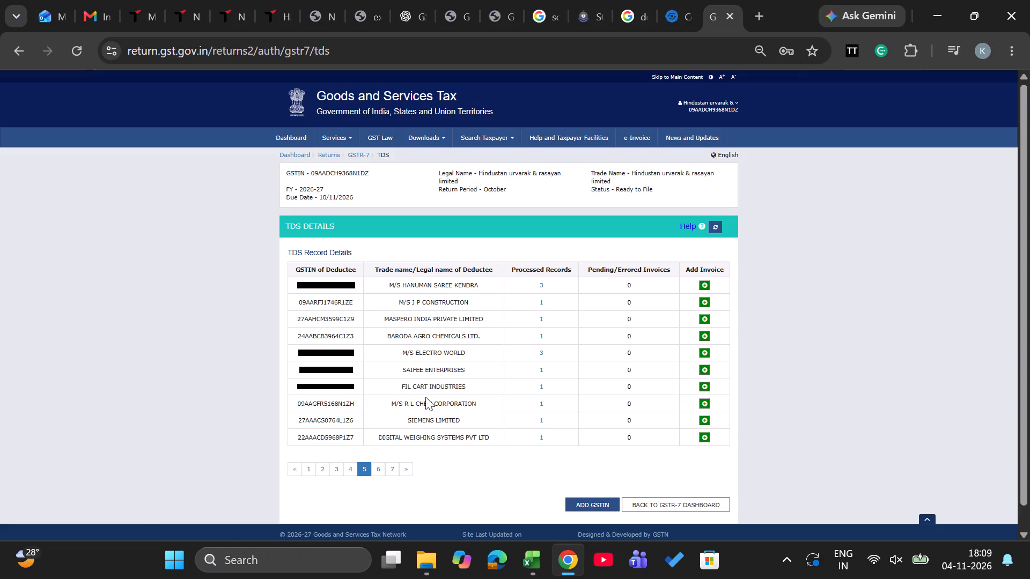
click(352, 471)
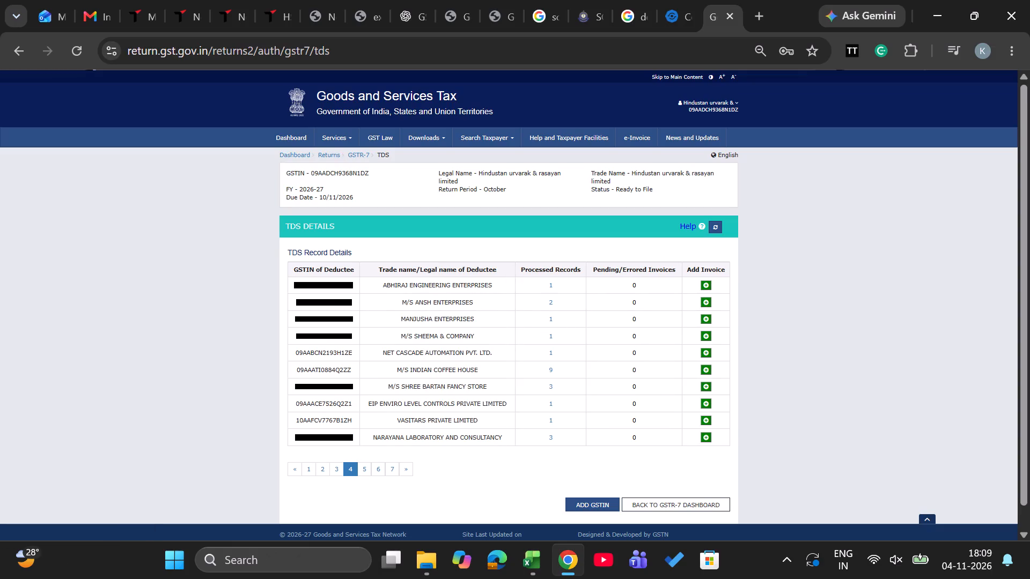
click(339, 470)
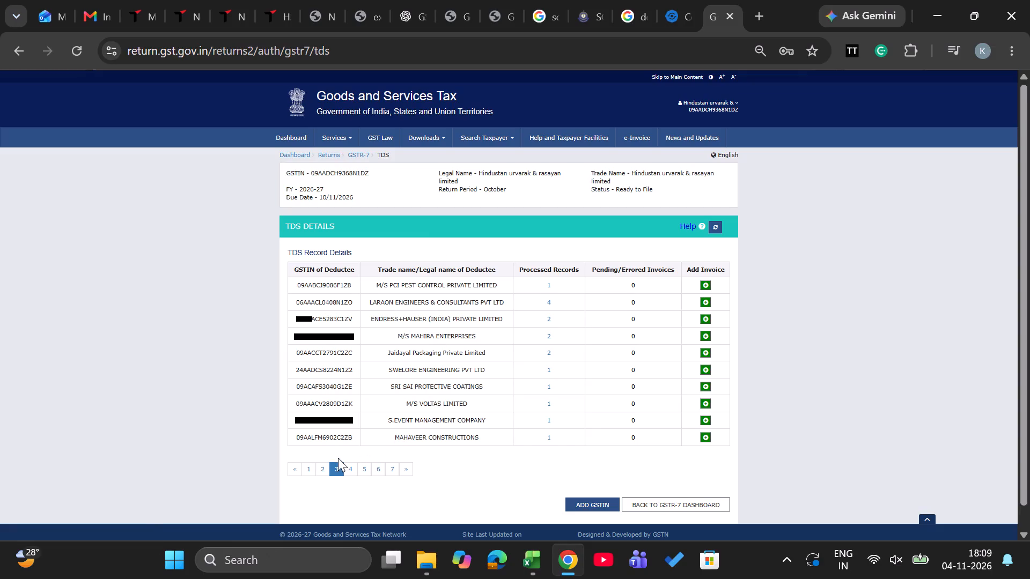
click(322, 470)
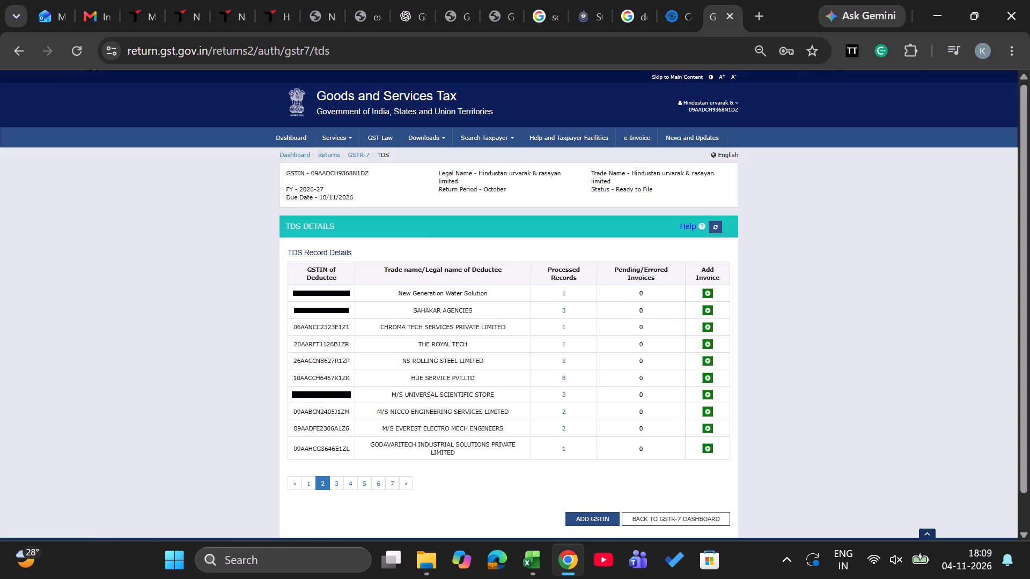
click(565, 293)
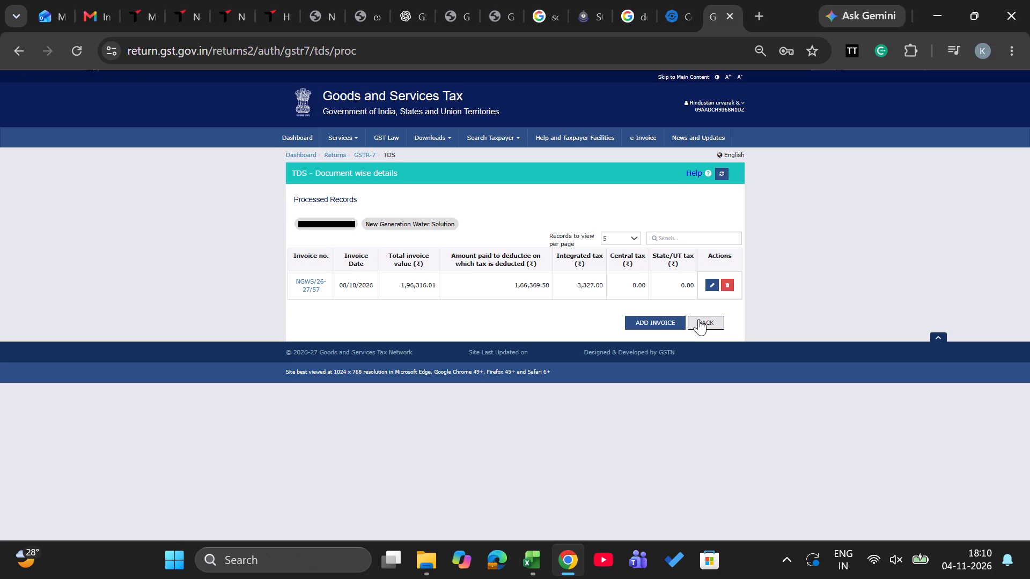
click(698, 319)
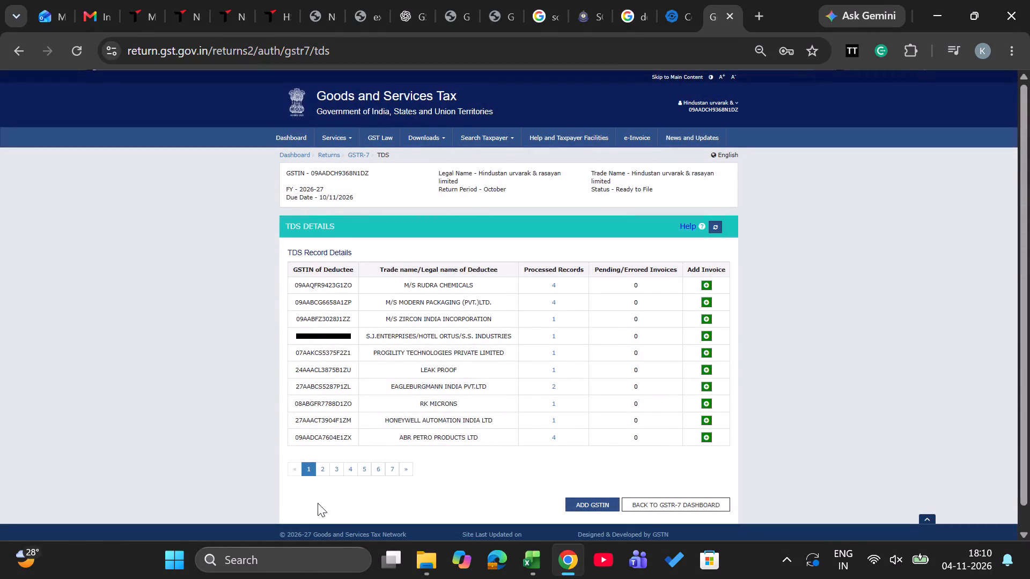
Review the processed invoice record of M/S PCI Pest Control Private Limited on page 3 of the TDS records, and return to the deductee list.
click(323, 470)
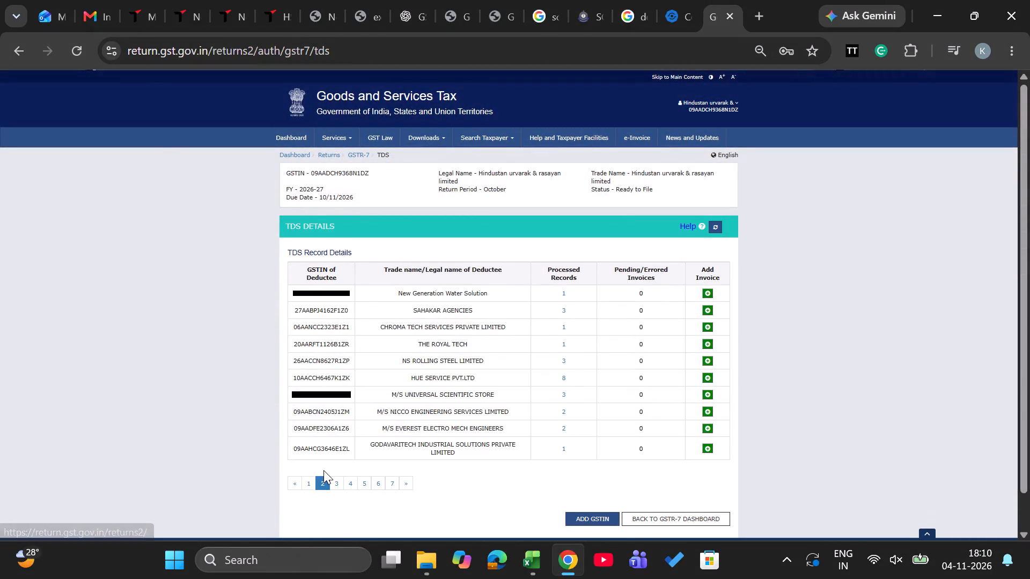
click(337, 479)
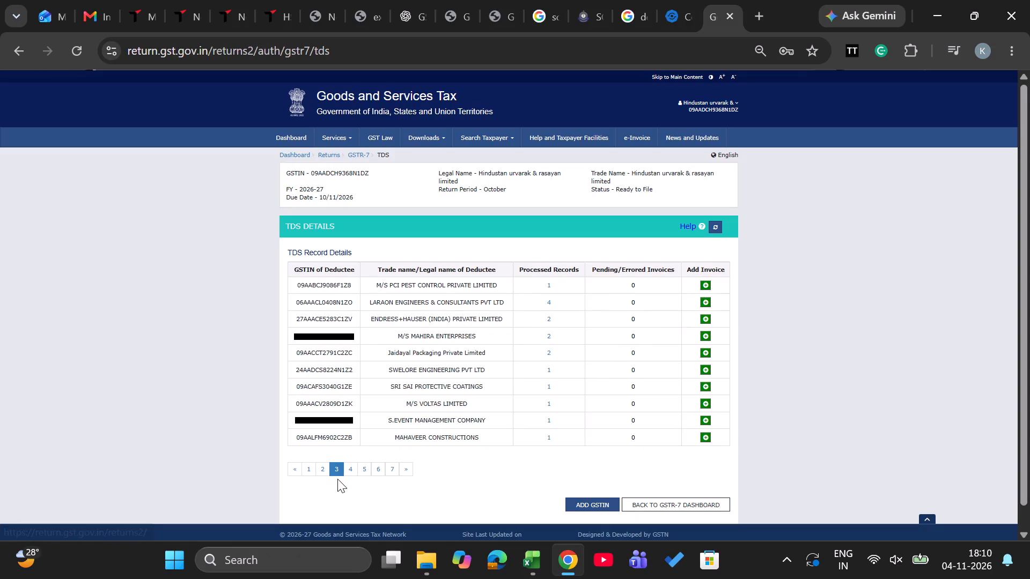
click(549, 286)
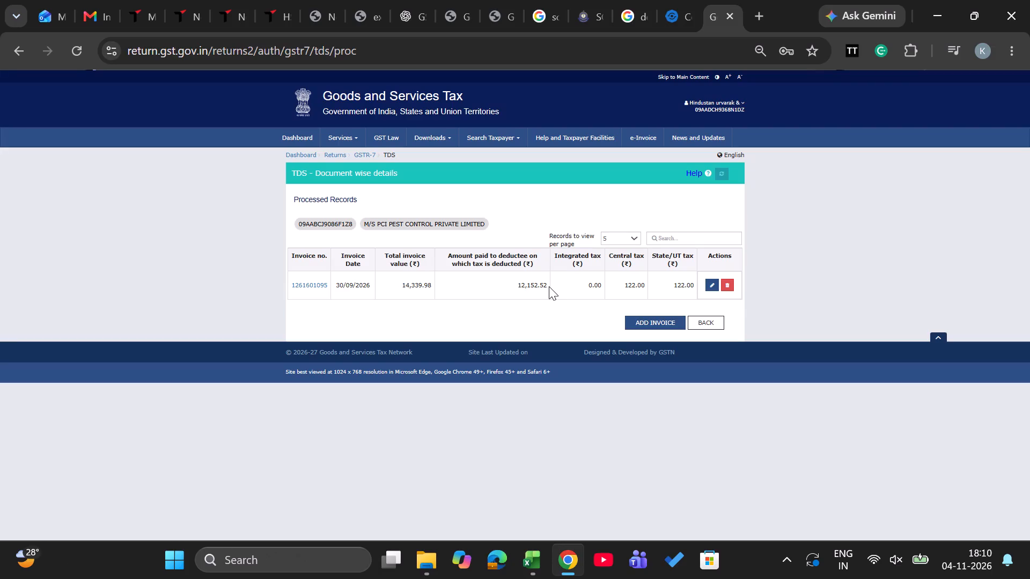
click(710, 327)
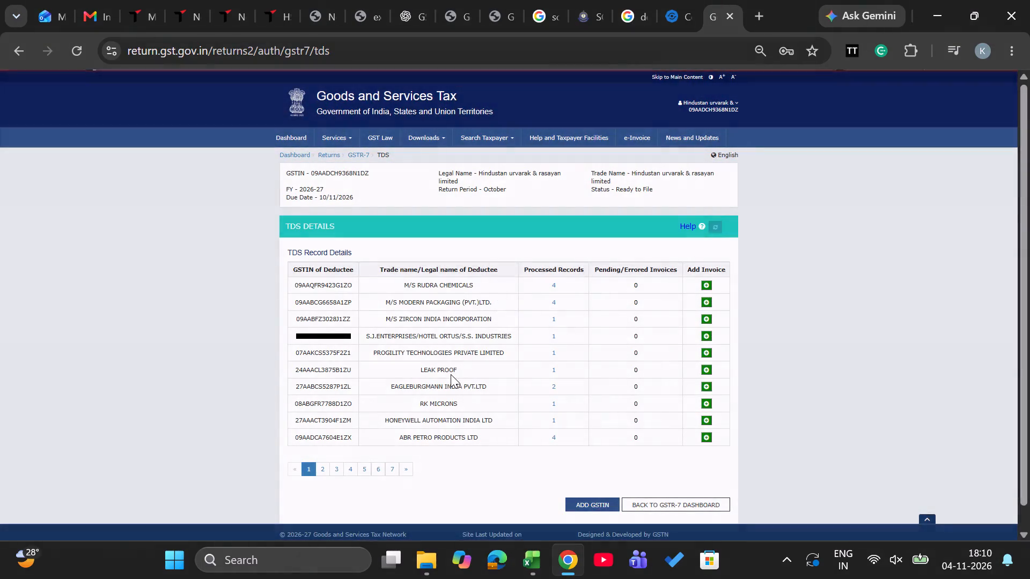
Review the processed invoice record of M/S Zircon India Incorporation on page 1, and return to the deductee list.
click(554, 321)
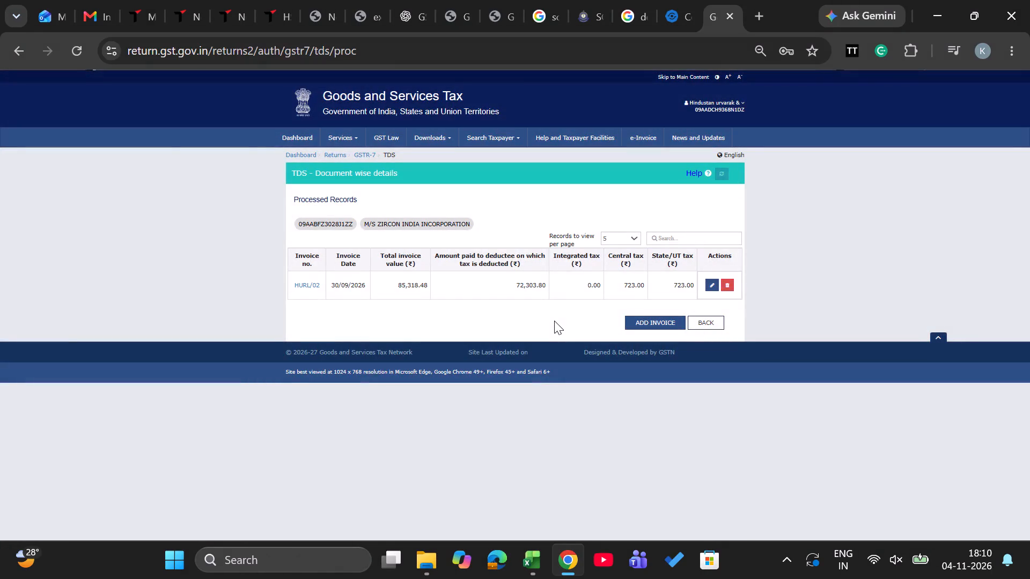
click(712, 319)
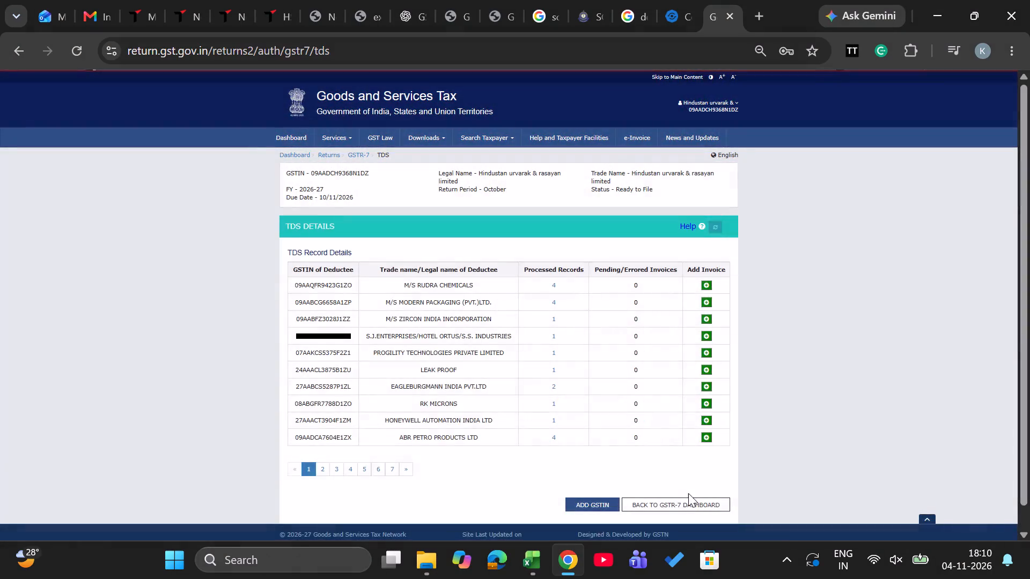
Proceed to file the return from the GSTR-7 dashboard and accept the declaration under 5&6. Payment of tax.
click(687, 504)
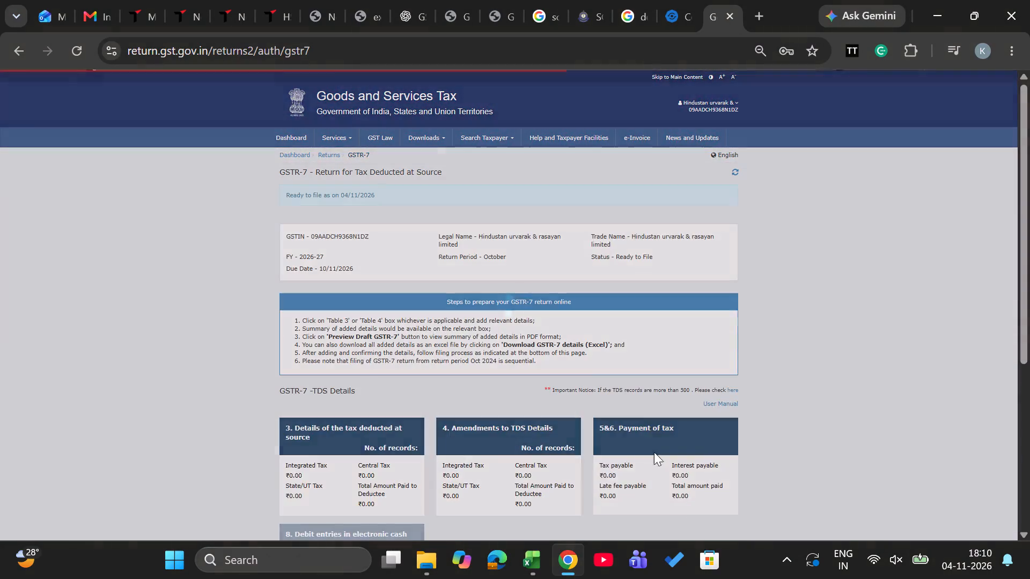
scroll(648, 407, down, 4)
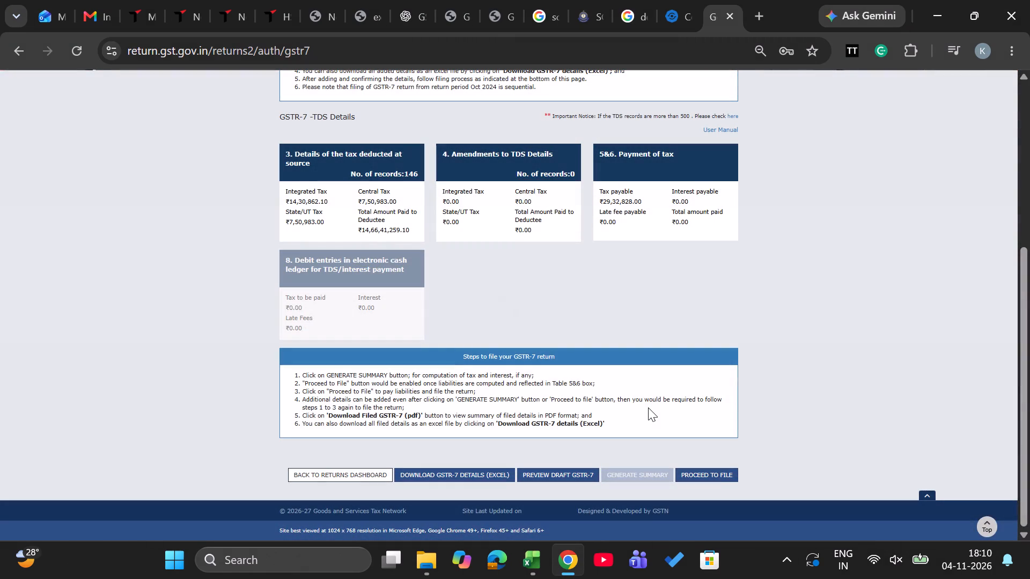
click(691, 471)
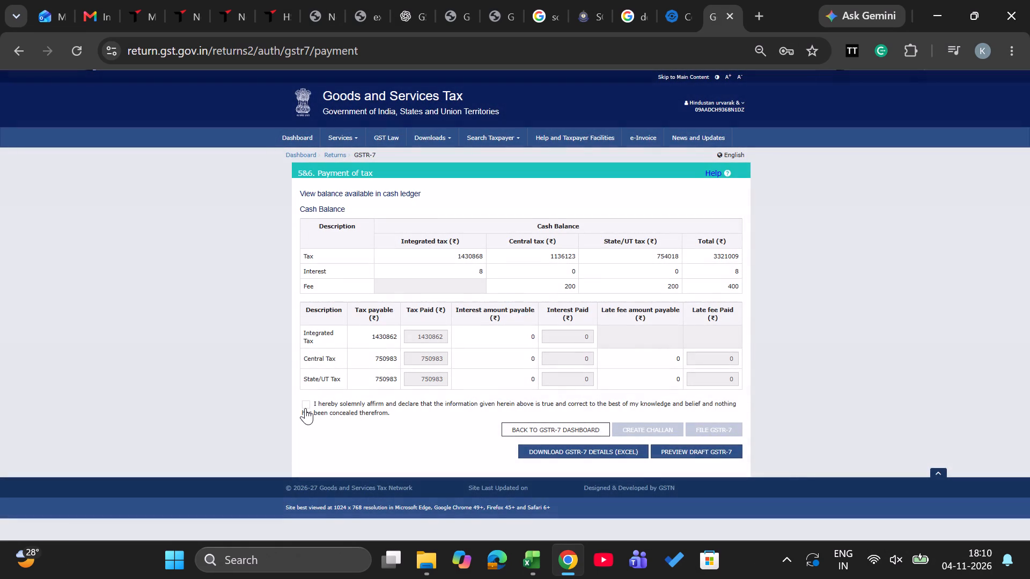
click(305, 408)
click(321, 432)
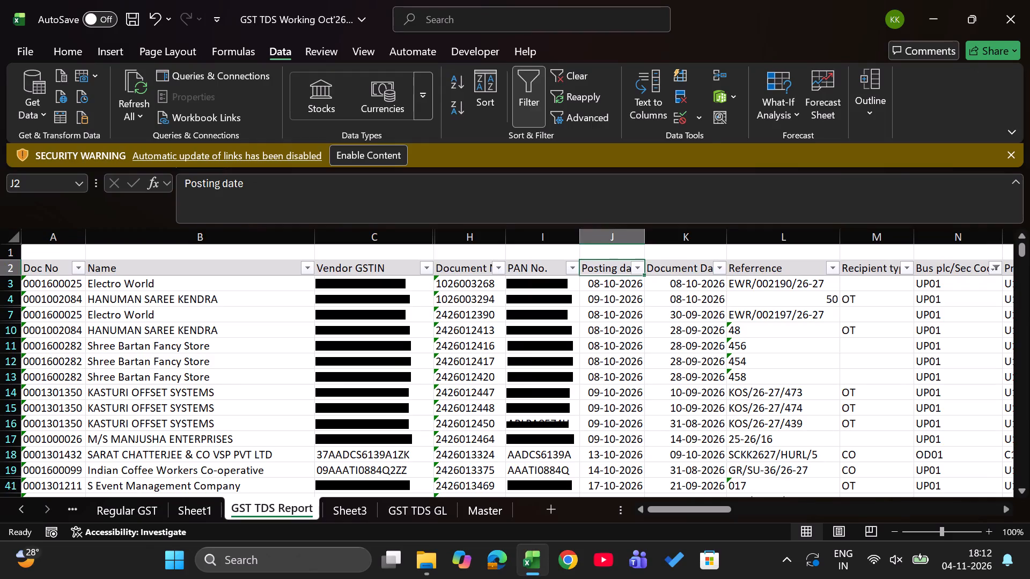
In Excel, close the GST TDS Working Oct'26 workbook without saving, and close the Oct-26 folder window.
click(1029, 0)
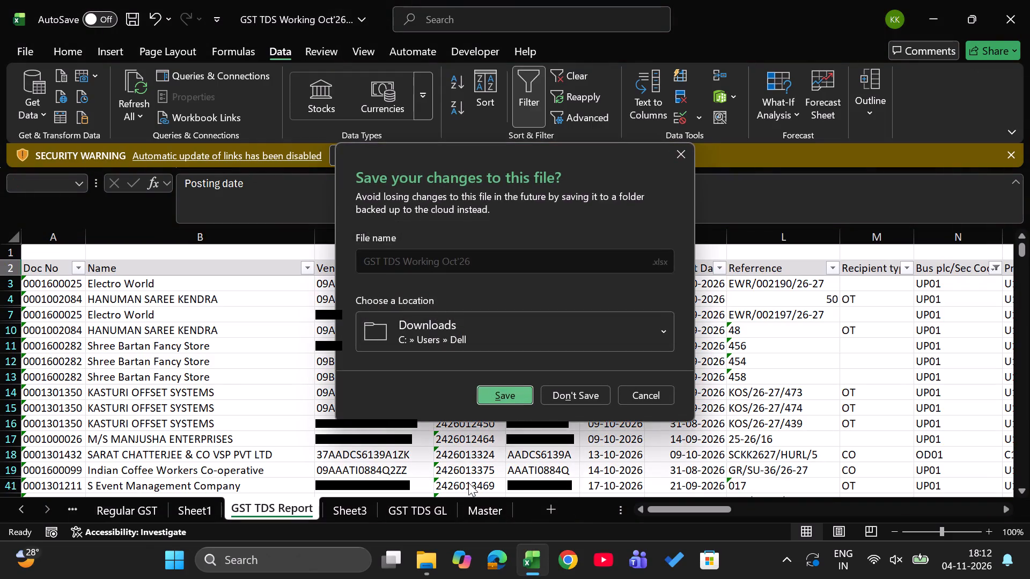
click(559, 391)
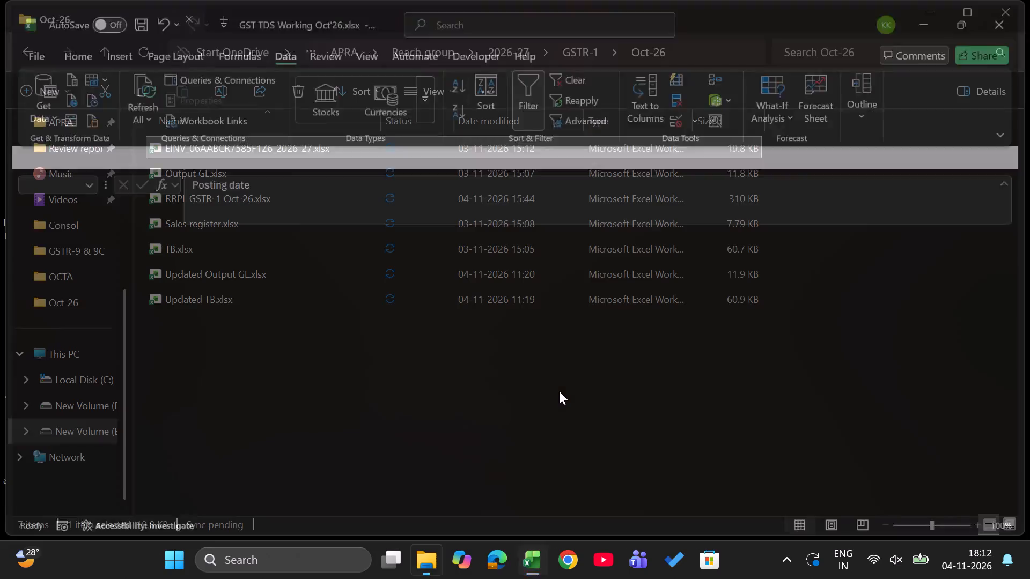
click(990, 11)
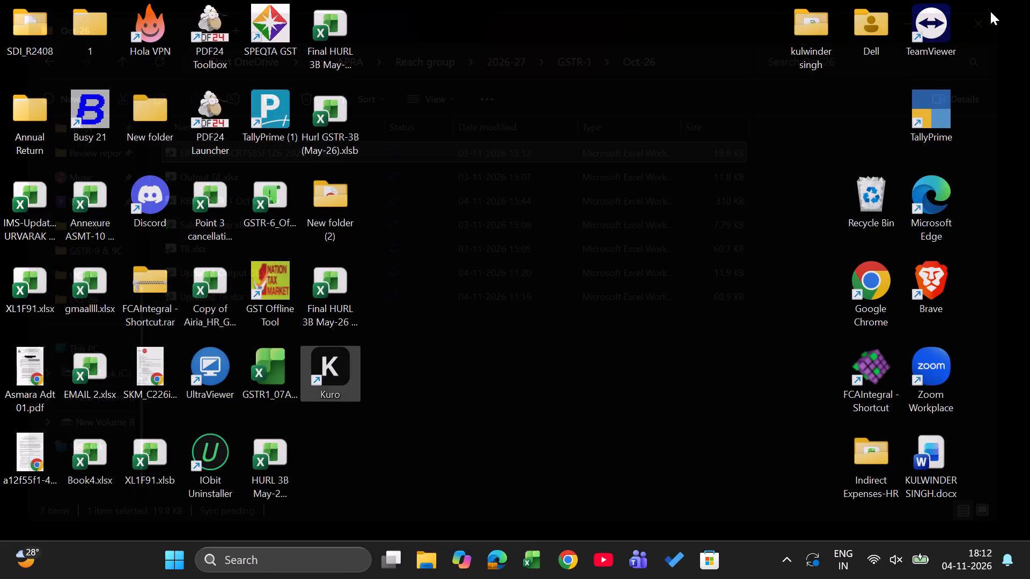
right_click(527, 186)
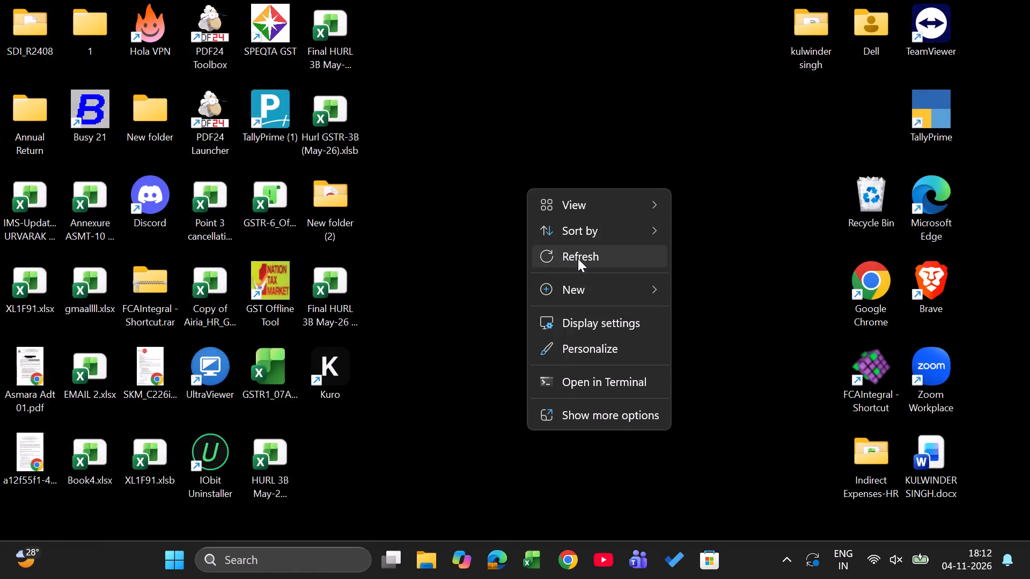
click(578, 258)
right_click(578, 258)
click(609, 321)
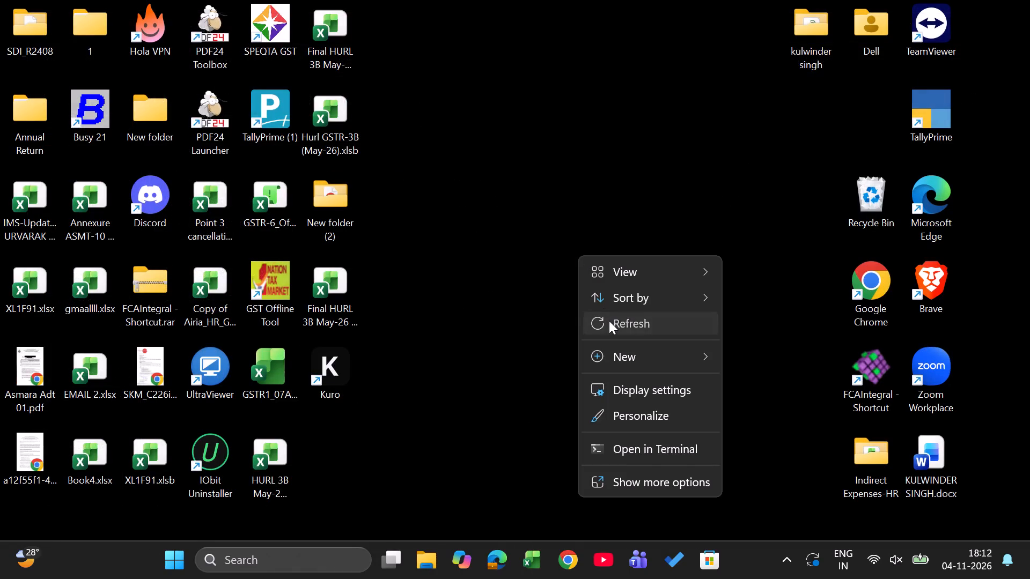